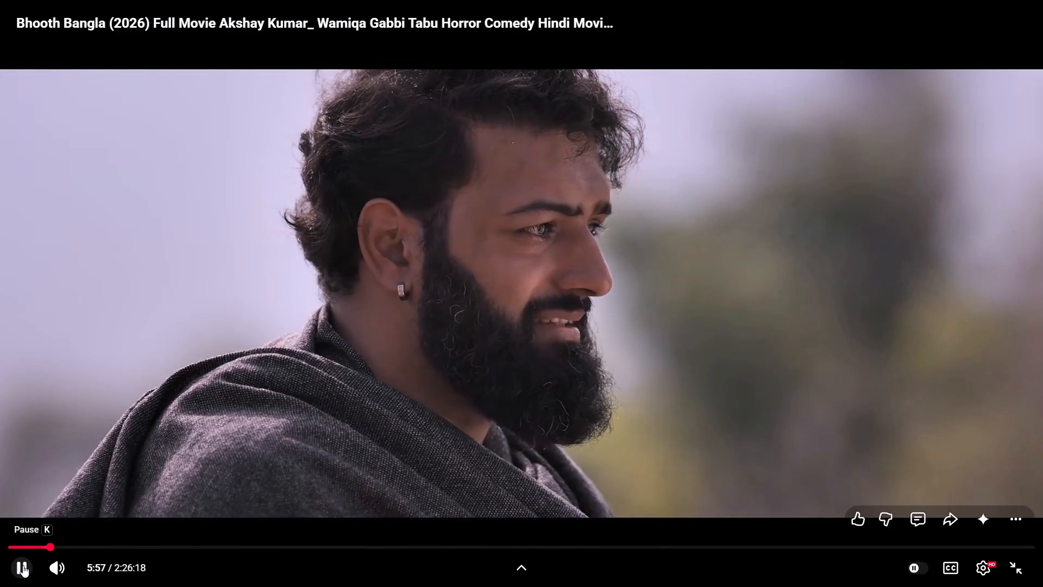
Stop the full-screen movie and close its browser window.
left_click(23, 565)
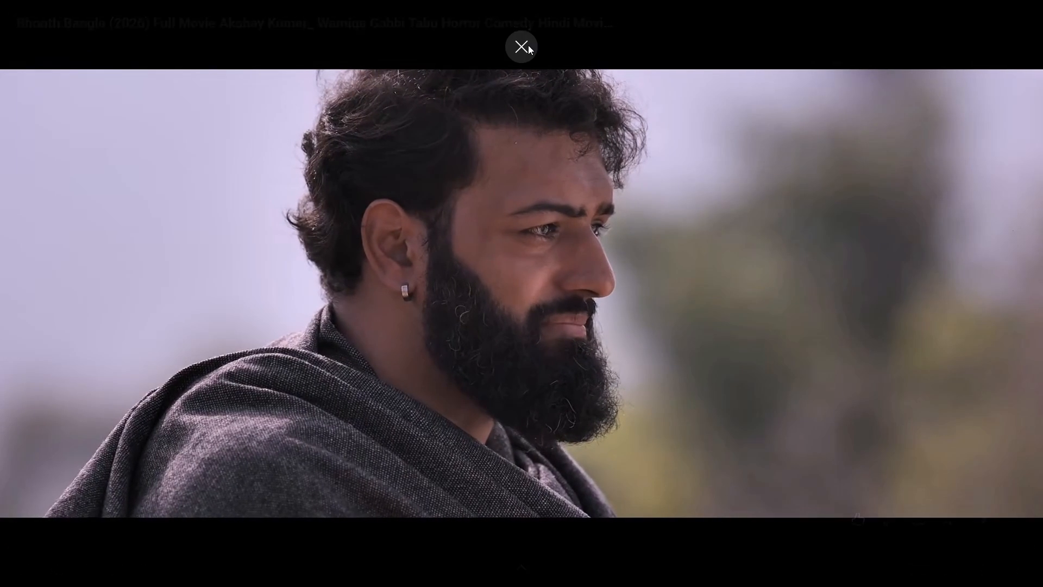
left_click(528, 45)
left_click(1034, 2)
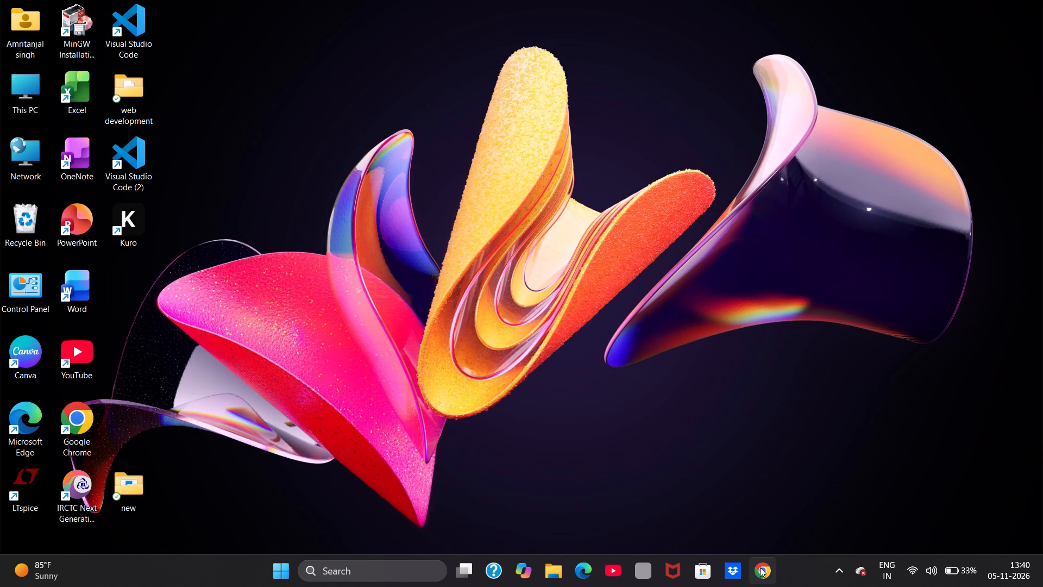
Switch to Google Chrome using the cas.res.in profile.
left_click(760, 567)
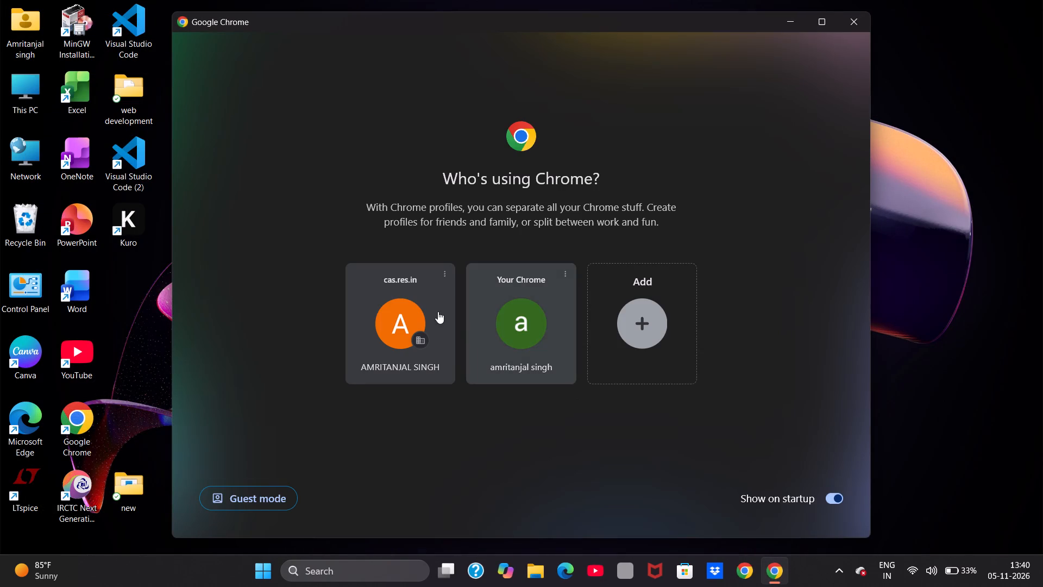
left_click(393, 326)
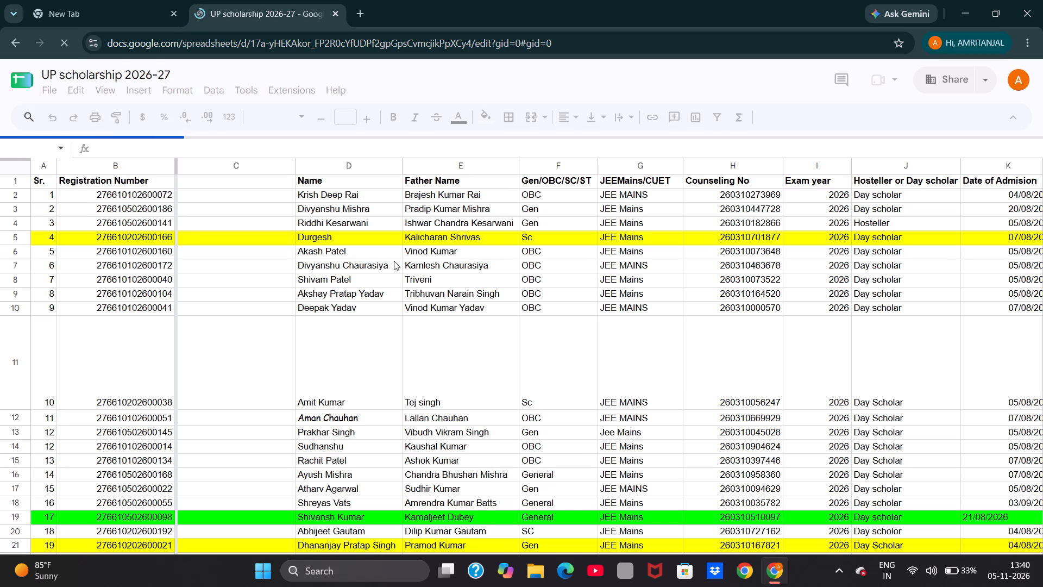
Acknowledge the view history notice in the UP scholarship 2026-27 spreadsheet.
scroll(378, 328, "down", 2)
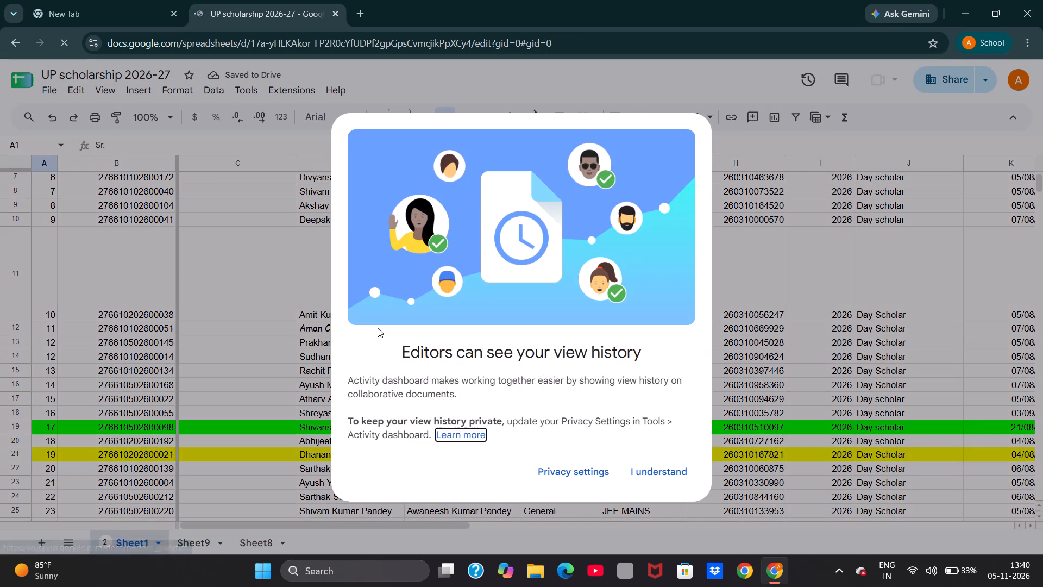
left_click(662, 470)
left_click(666, 467)
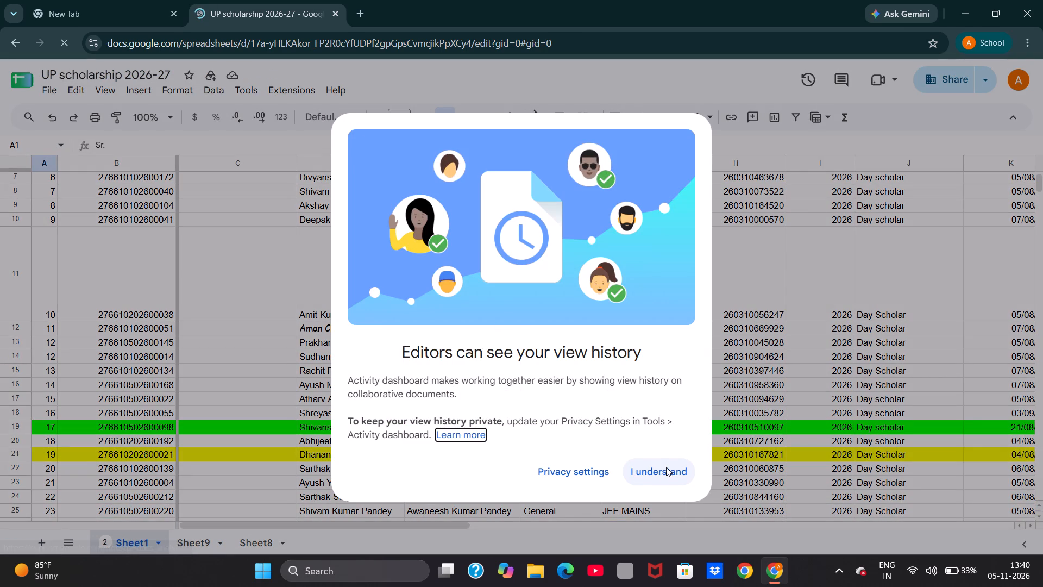
left_click(655, 472)
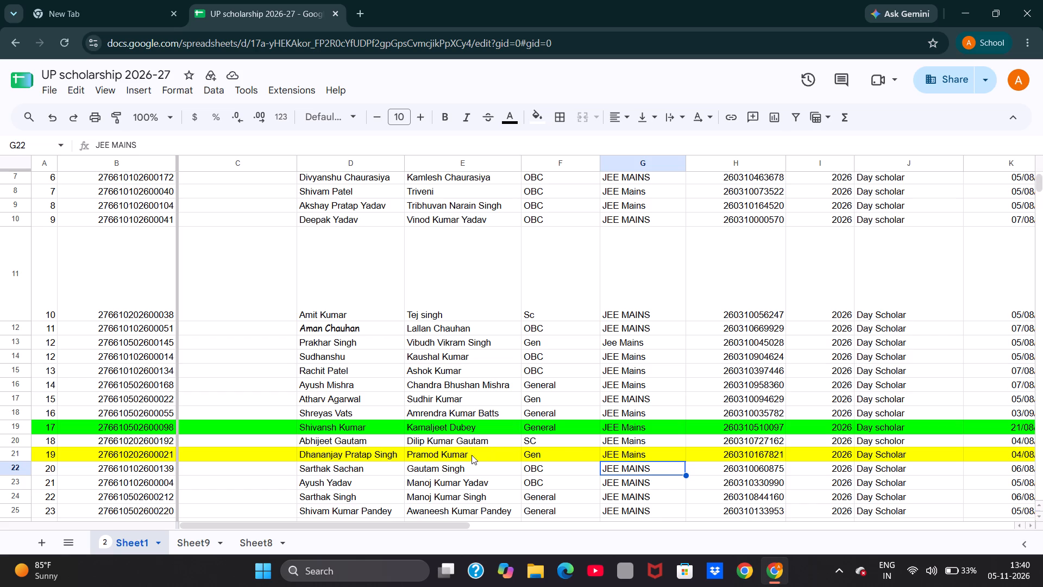
Enter serial number 148 in cell A150 of Sheet1, directly below the last numbered student entry.
scroll(472, 455, "down", 7)
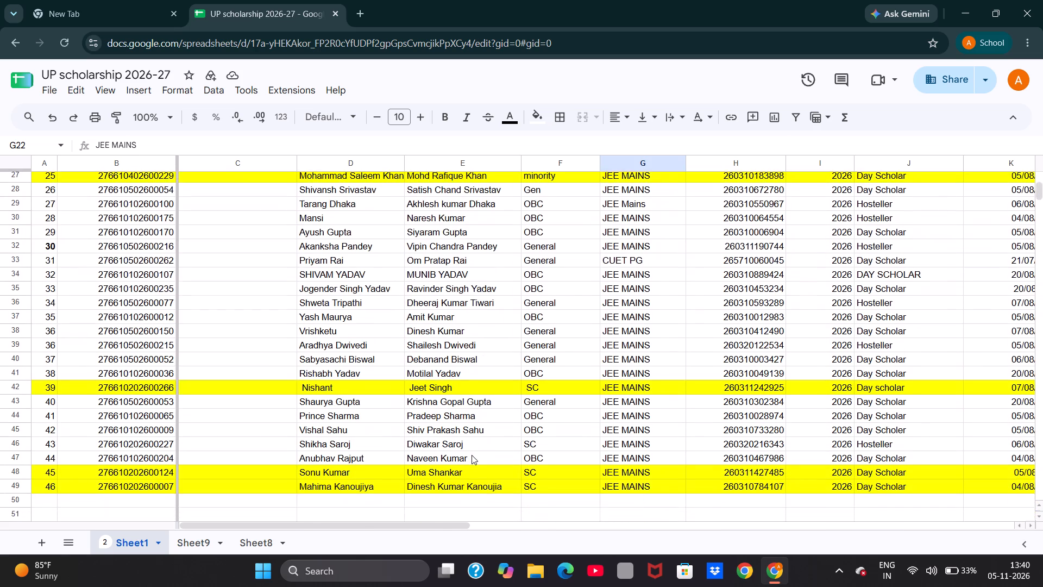
scroll(472, 455, "down", 3)
scroll(472, 455, "up", 7)
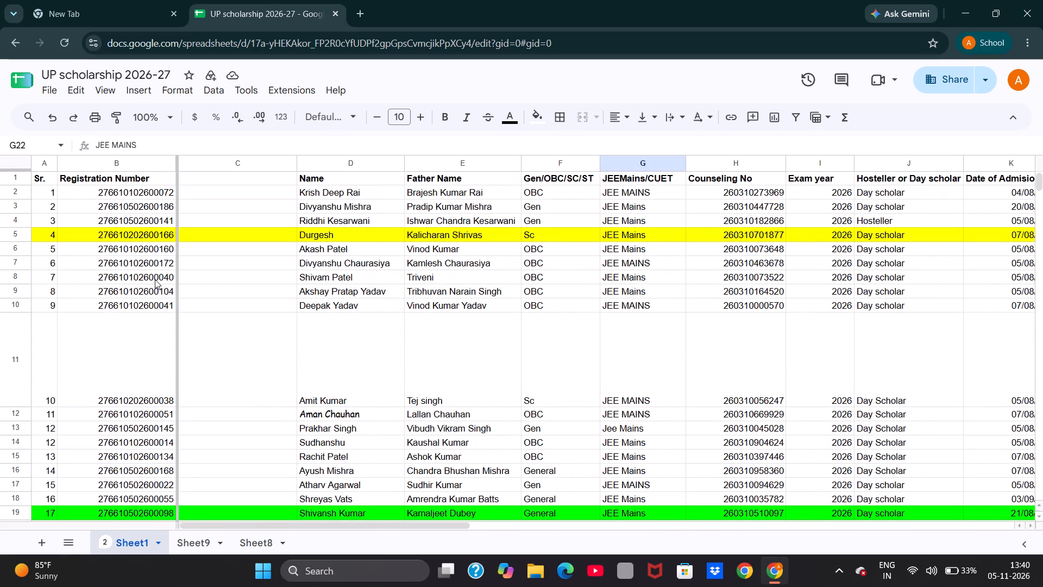
scroll(154, 280, "down", 3)
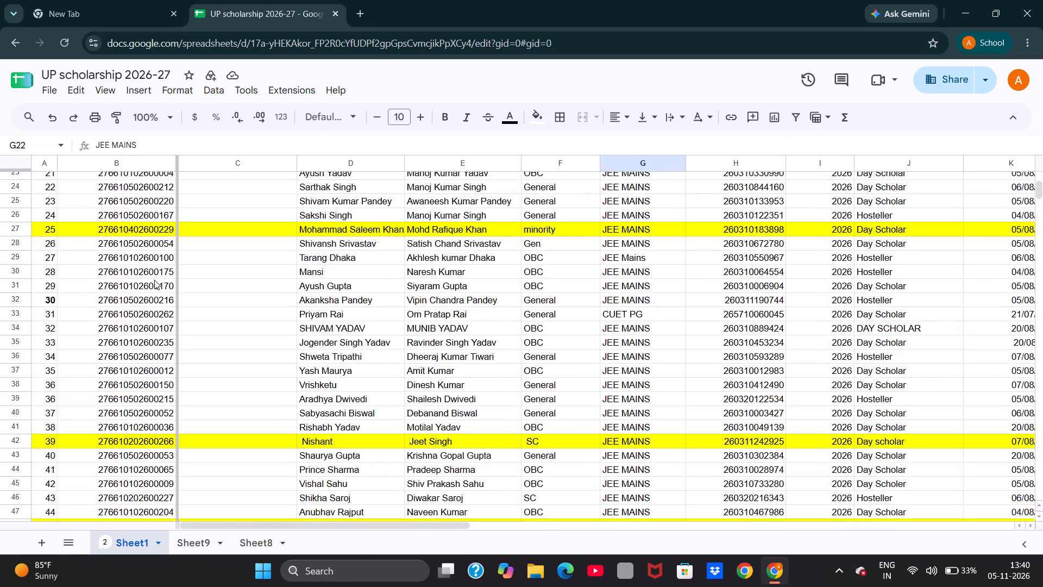
scroll(154, 280, "down", 10)
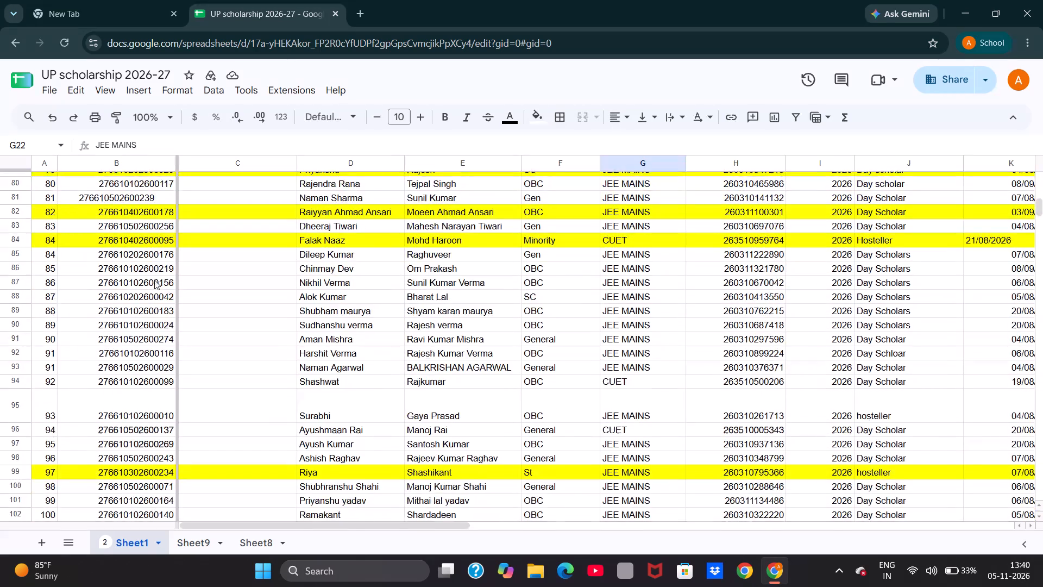
scroll(154, 280, "down", 7)
scroll(154, 280, "up", 1)
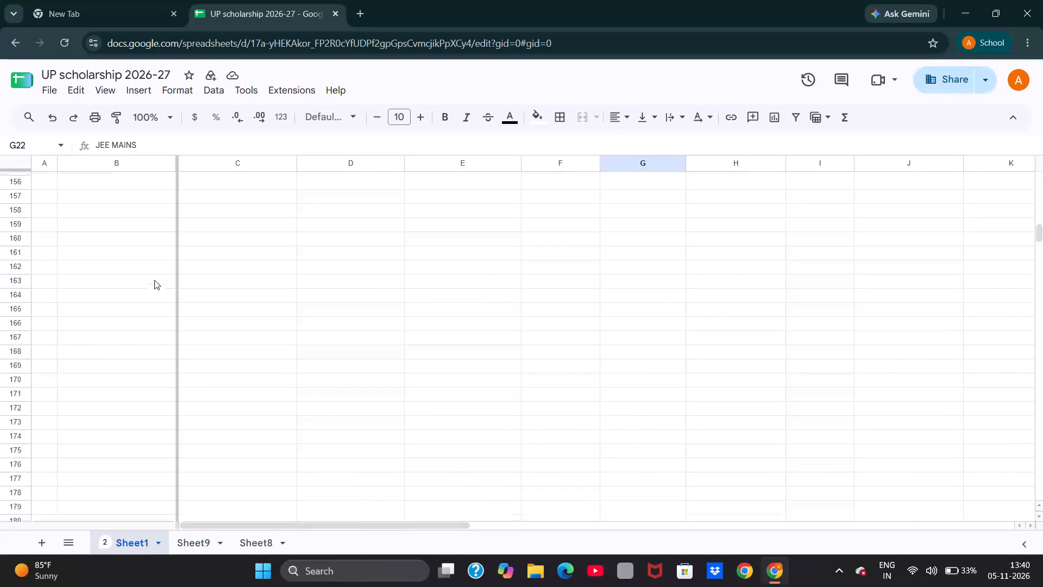
scroll(154, 280, "up", 3)
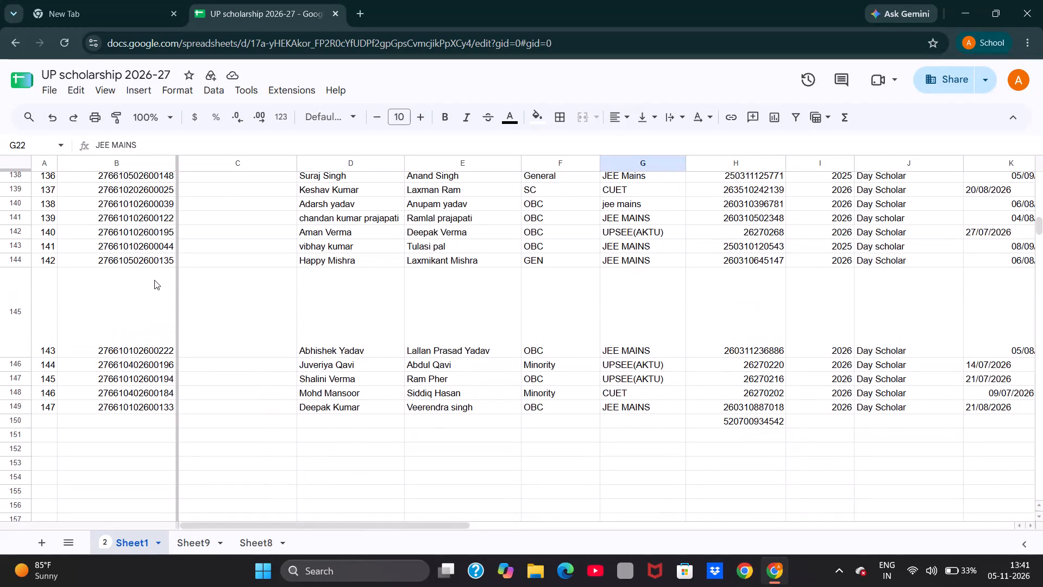
scroll(154, 280, "up", 1)
scroll(154, 280, "down", 1)
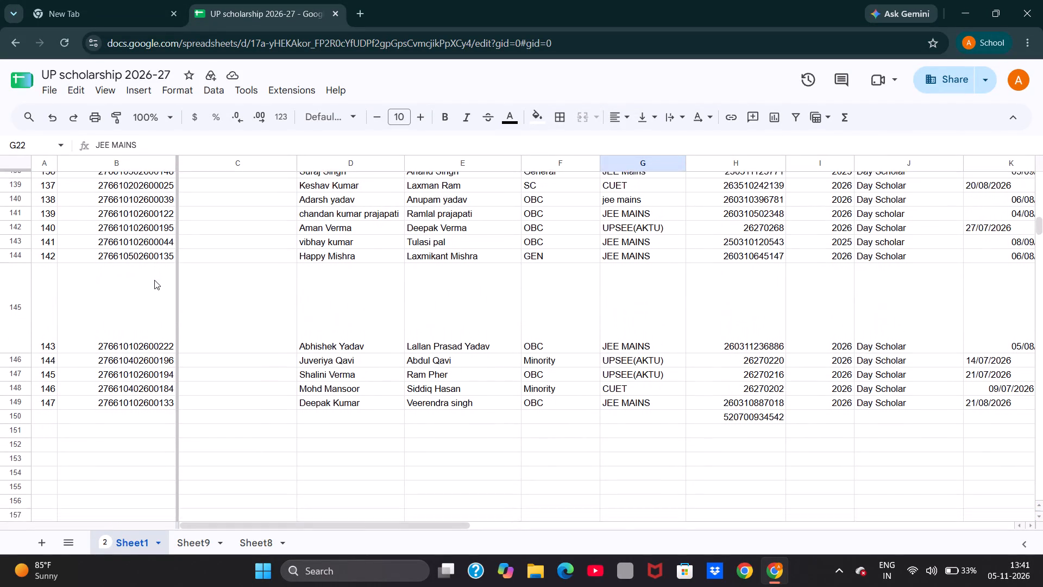
scroll(154, 280, "down", 1)
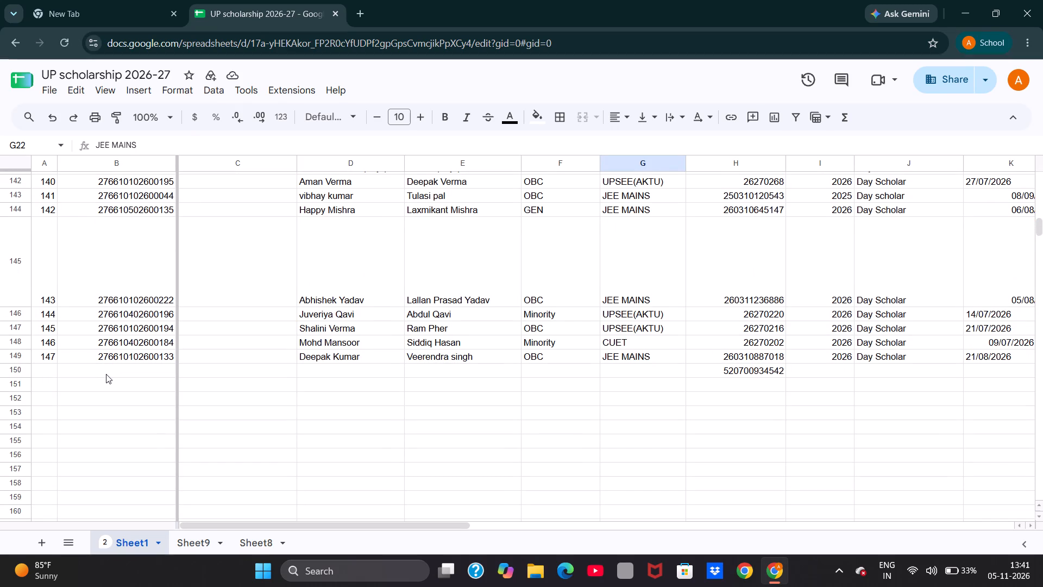
left_click(110, 372)
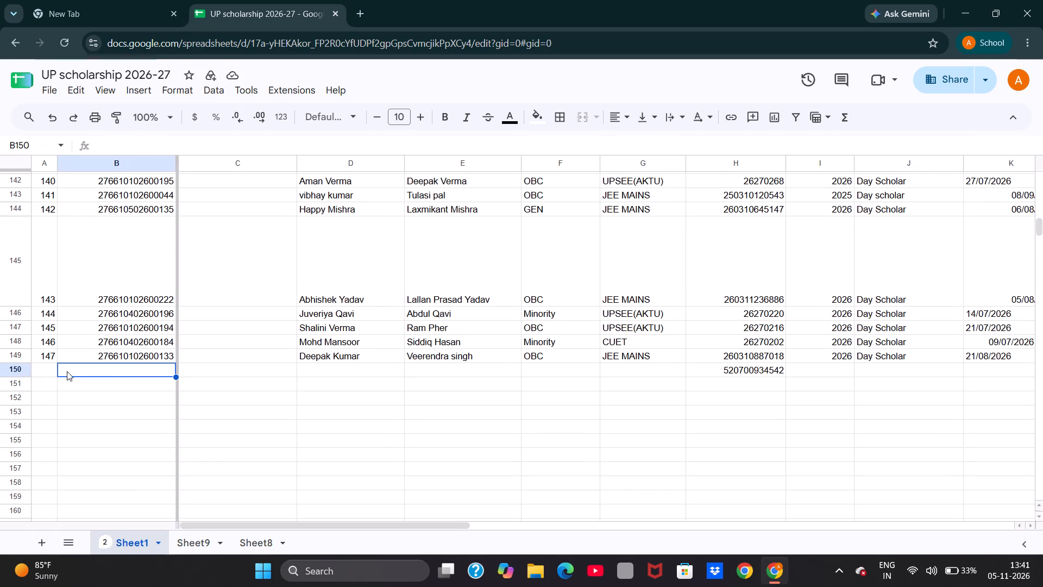
left_click(44, 365)
key("1")
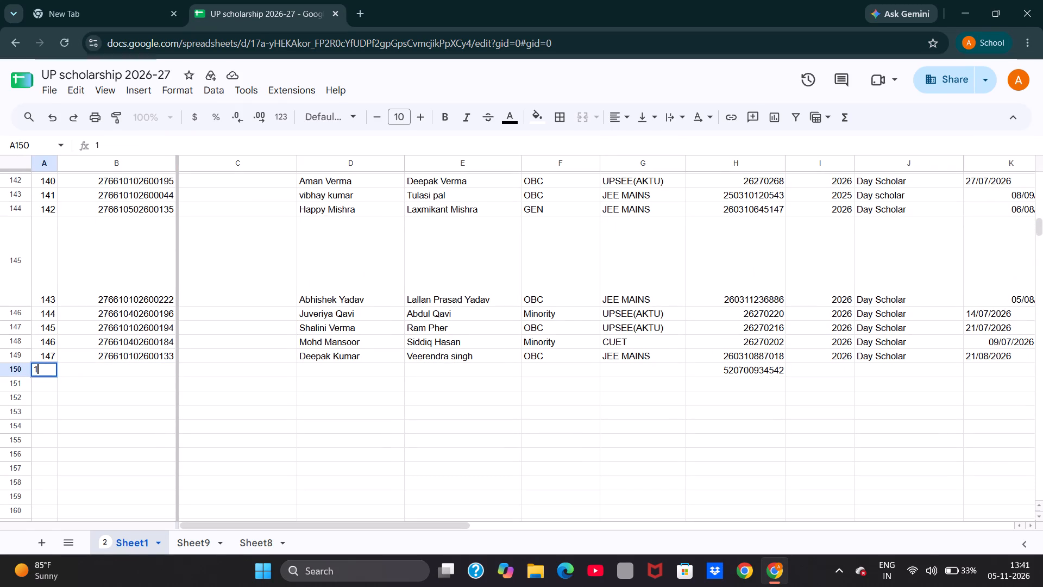
type("48")
left_click(90, 368)
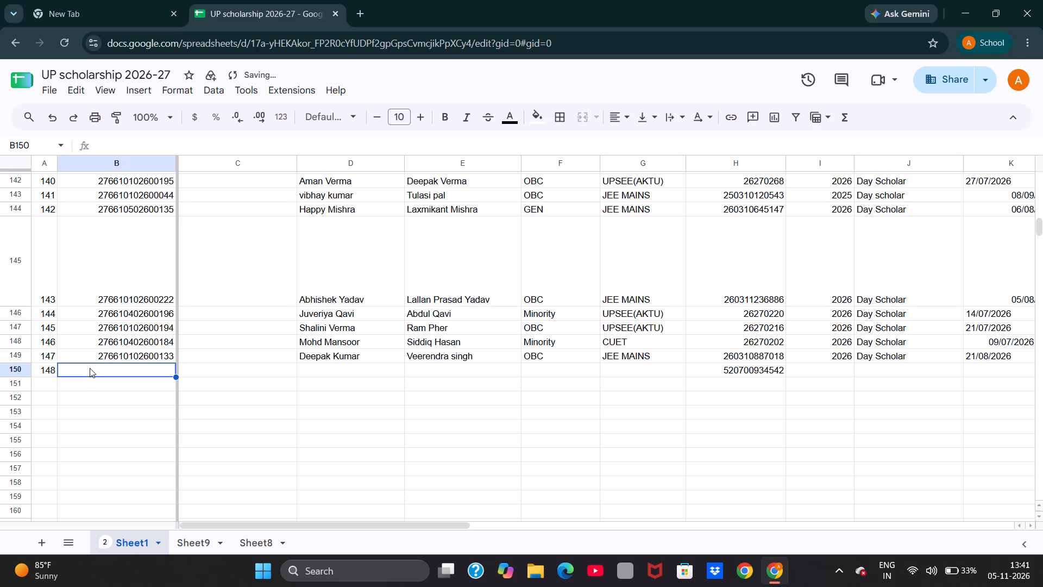
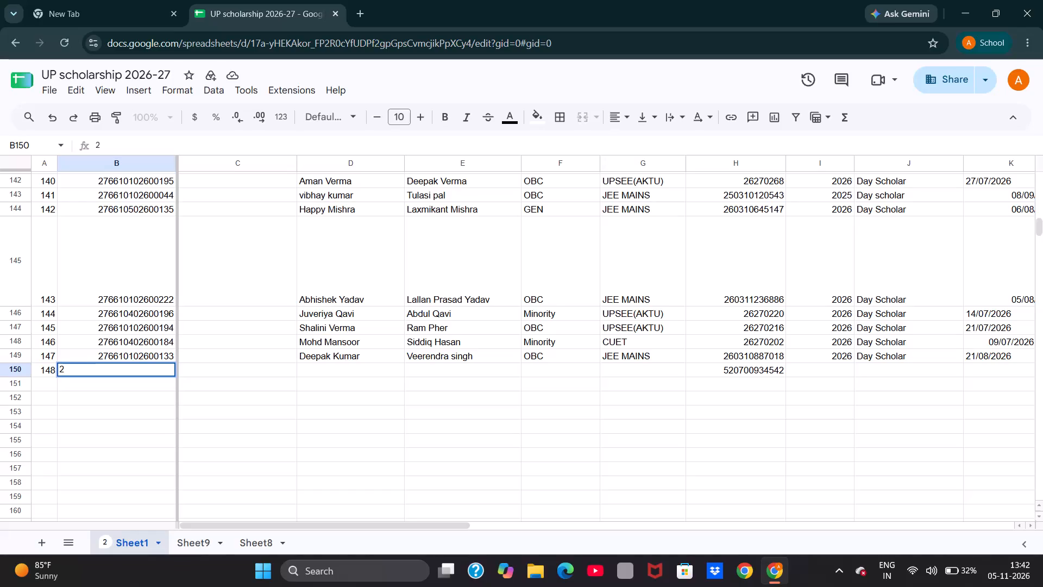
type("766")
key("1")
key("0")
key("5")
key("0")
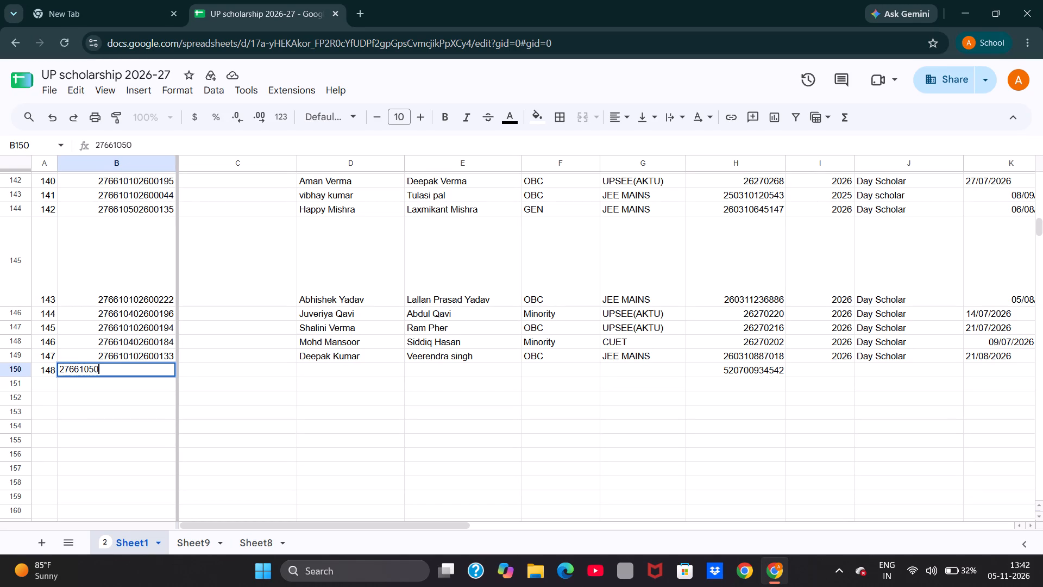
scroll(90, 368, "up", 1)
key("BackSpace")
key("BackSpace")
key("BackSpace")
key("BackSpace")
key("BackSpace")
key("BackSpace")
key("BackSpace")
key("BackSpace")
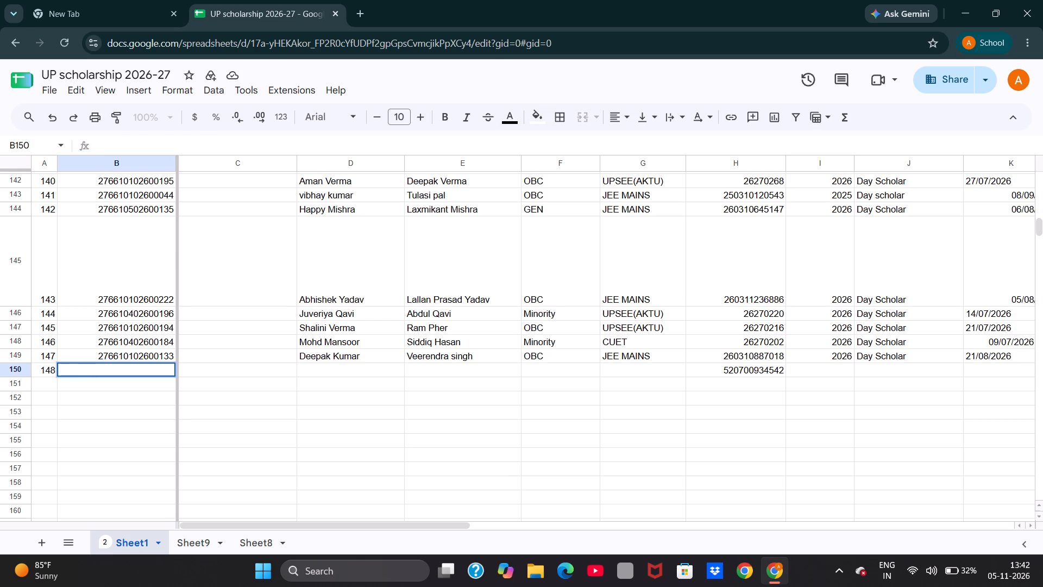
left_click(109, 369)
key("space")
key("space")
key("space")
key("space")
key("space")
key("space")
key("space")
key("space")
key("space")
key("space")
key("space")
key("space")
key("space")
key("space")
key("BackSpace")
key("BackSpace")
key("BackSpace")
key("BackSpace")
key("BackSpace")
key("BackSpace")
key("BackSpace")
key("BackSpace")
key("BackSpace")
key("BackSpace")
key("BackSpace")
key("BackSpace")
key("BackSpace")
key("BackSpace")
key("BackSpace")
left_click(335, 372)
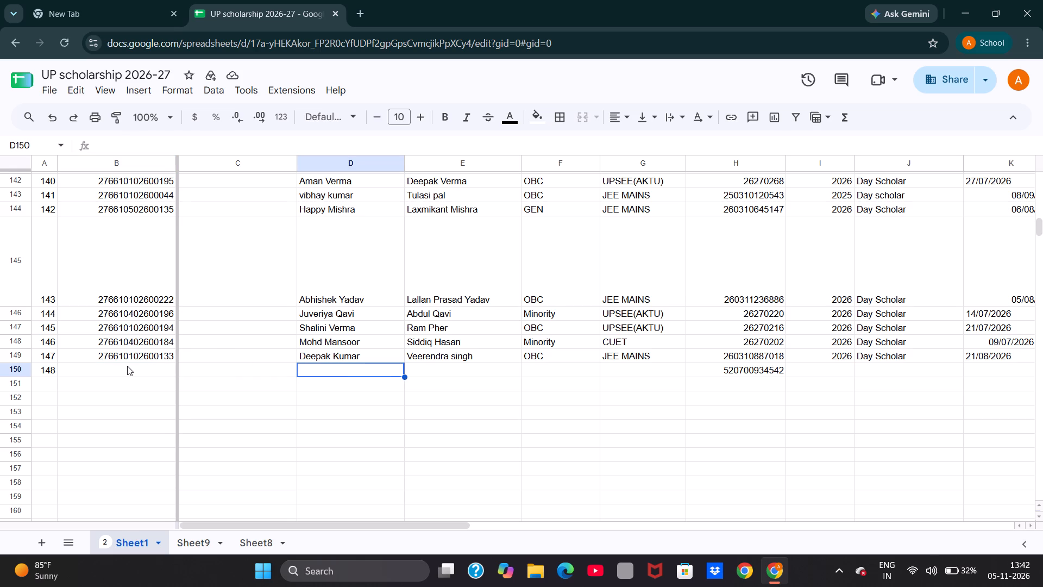
Enter the student's ID number in cell B150 of entry 148.
left_click(127, 366)
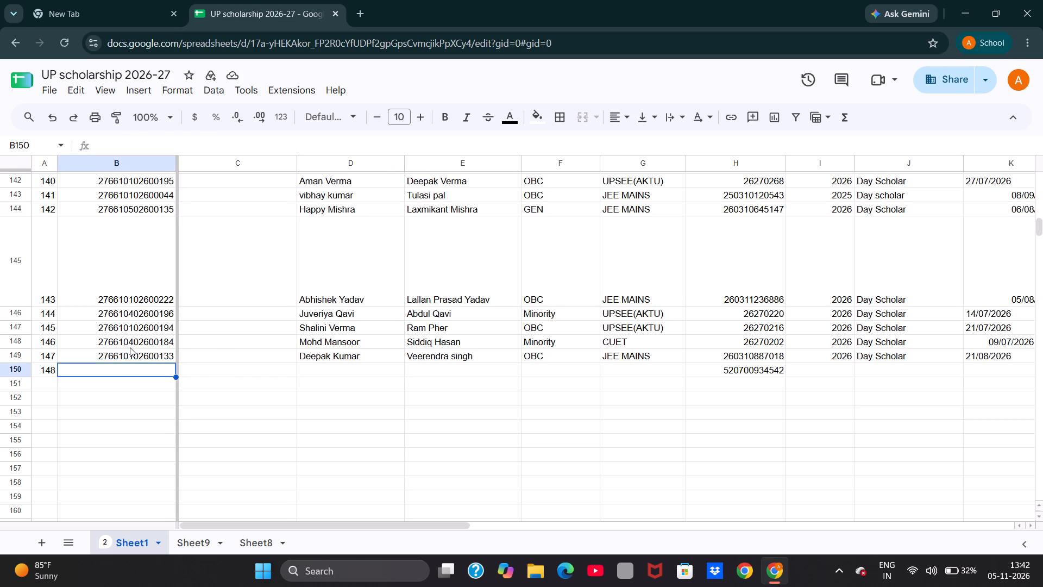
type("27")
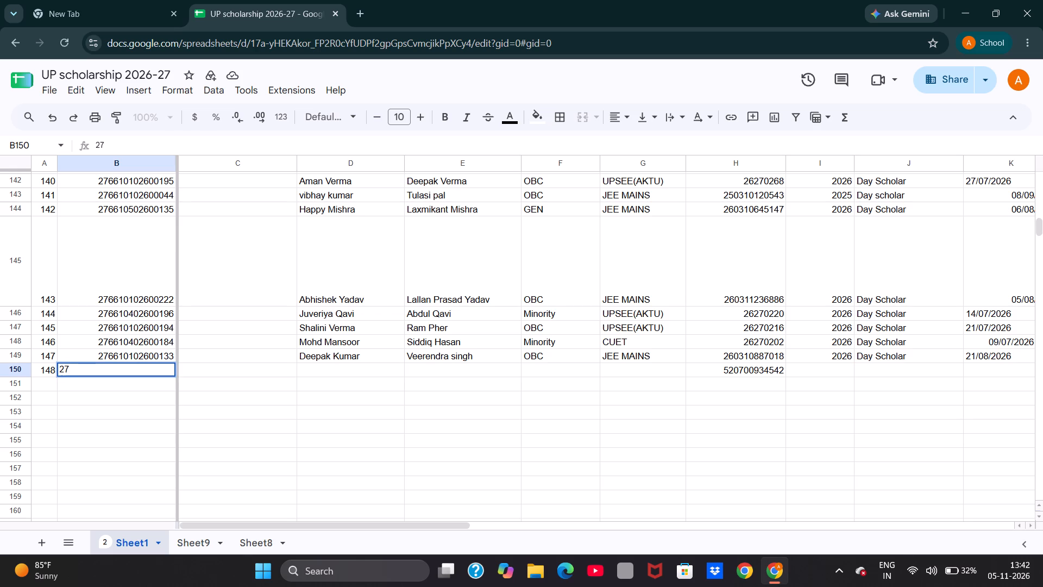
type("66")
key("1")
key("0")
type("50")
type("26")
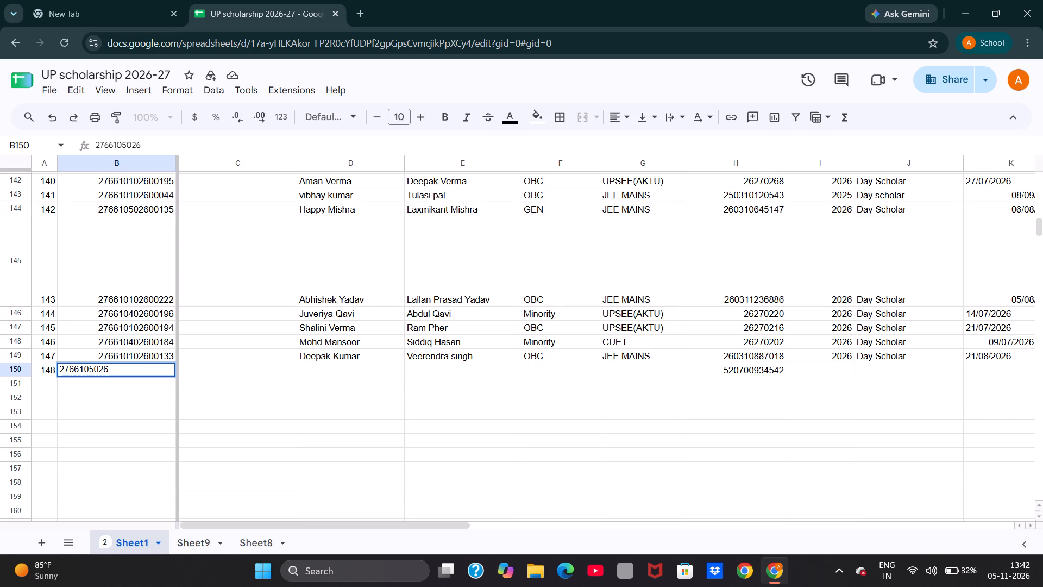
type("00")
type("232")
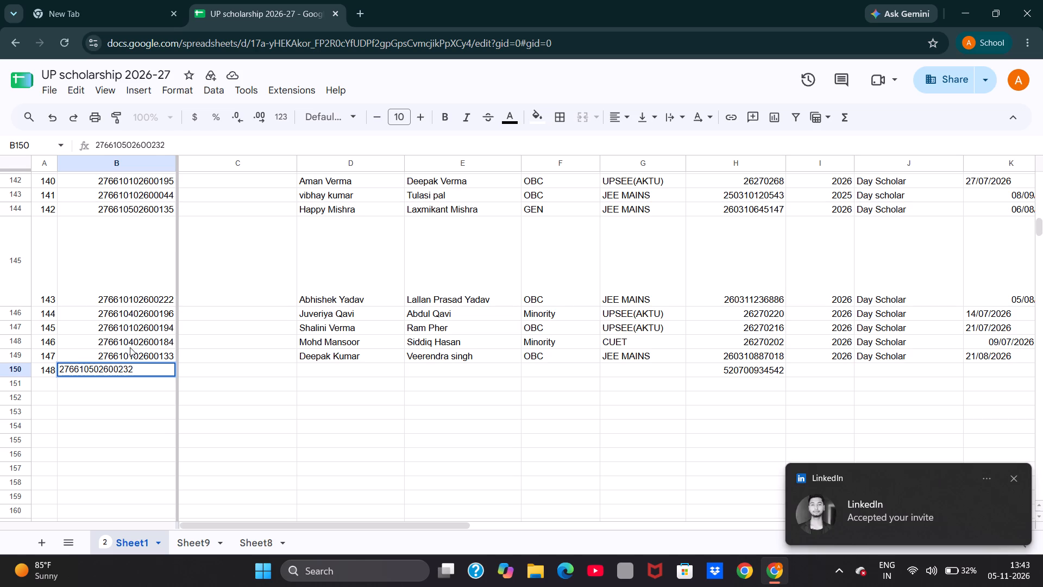
Enter the student's name in cell D150 of entry 148.
left_click(340, 372)
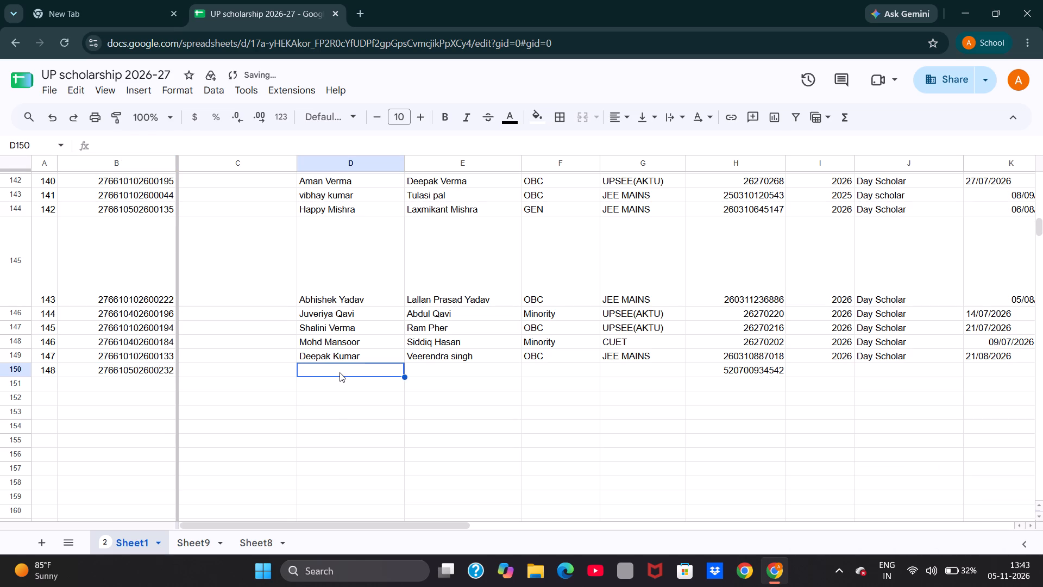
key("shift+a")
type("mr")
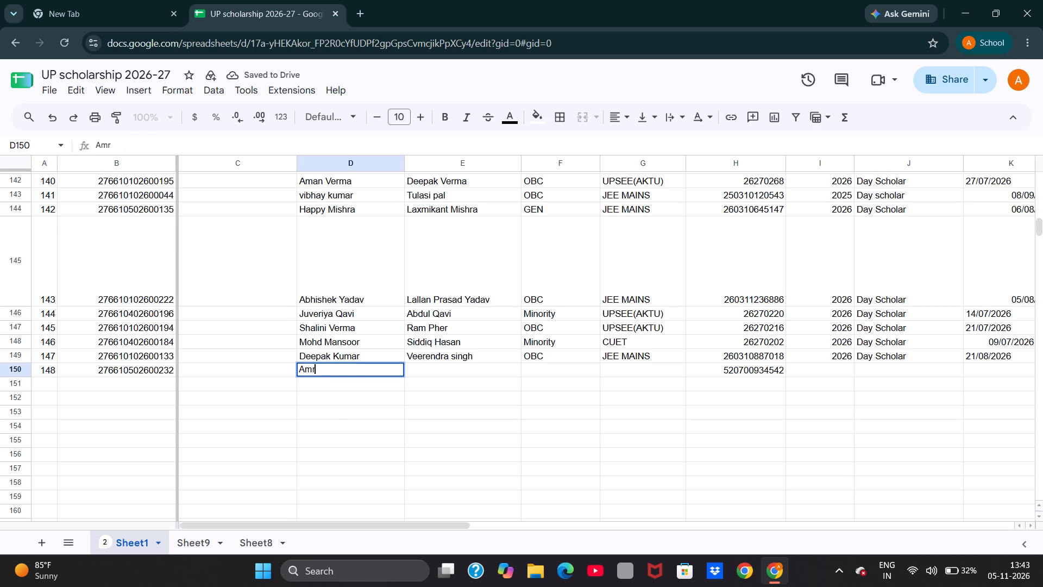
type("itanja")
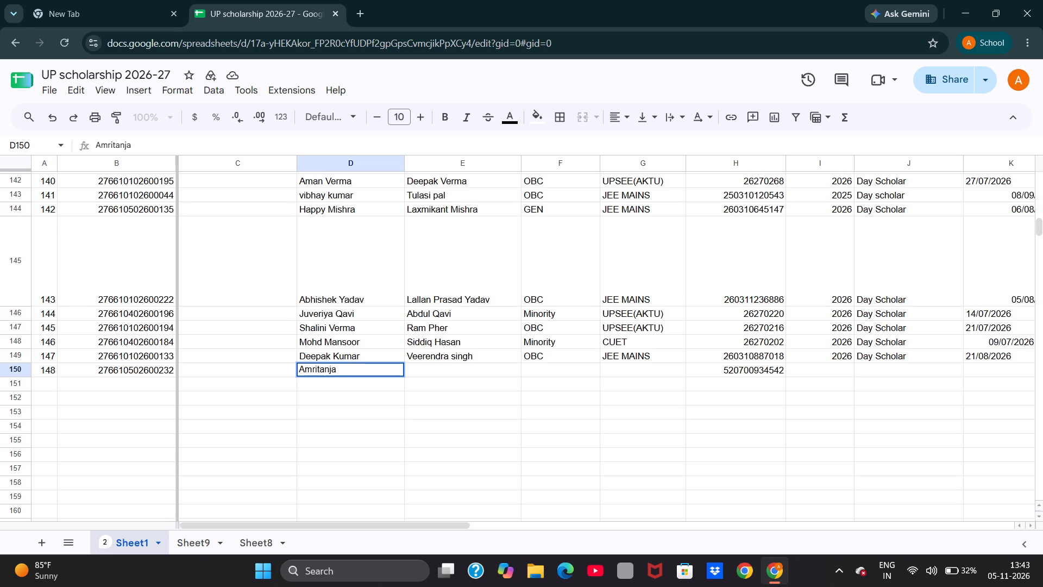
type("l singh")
Enter the parent's name in cell E150, beside the new student's name.
left_click(443, 370)
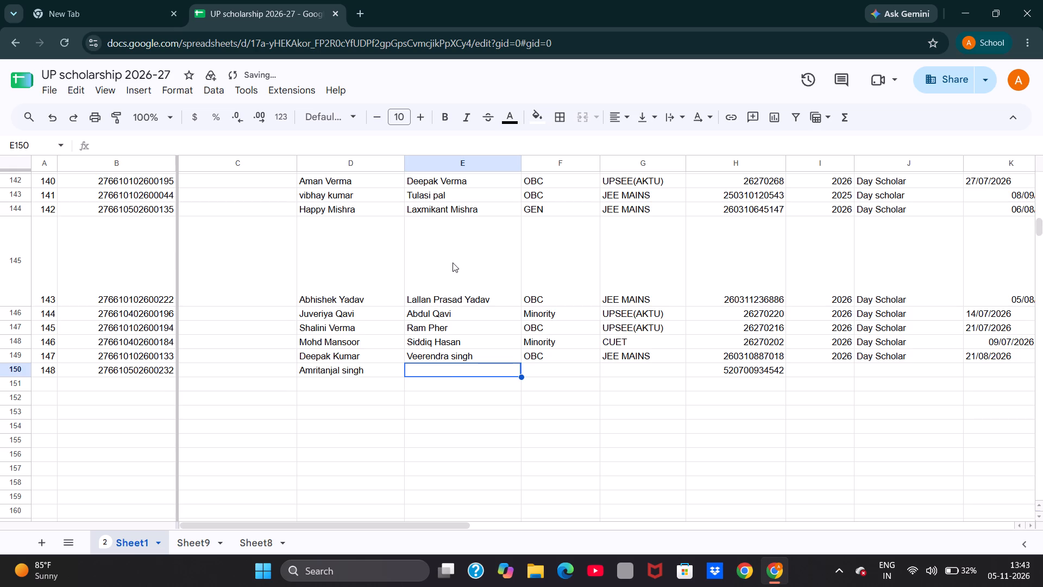
scroll(453, 263, "up", 8)
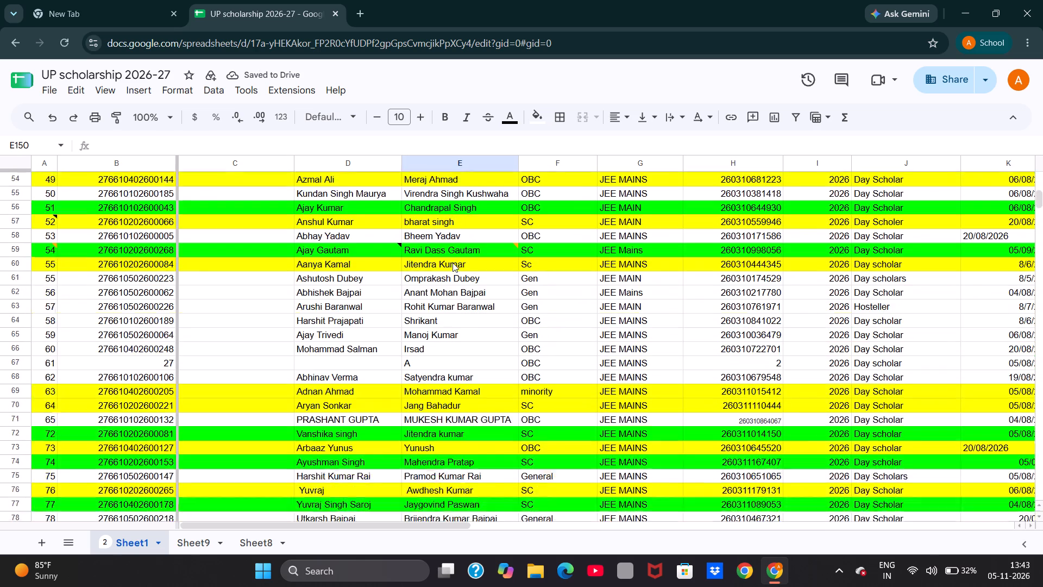
scroll(453, 263, "up", 4)
scroll(453, 263, "down", 2)
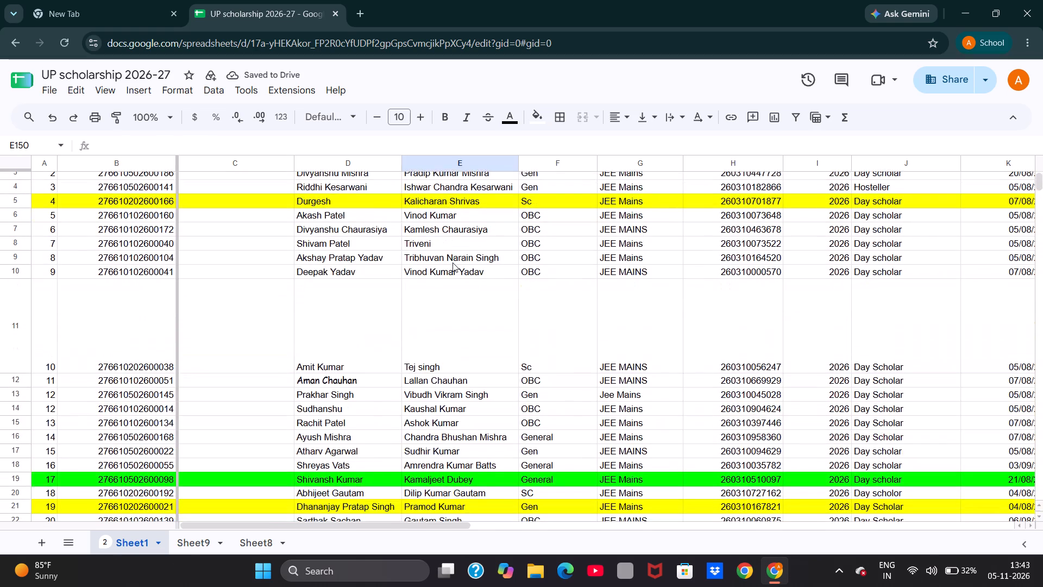
scroll(453, 263, "down", 7)
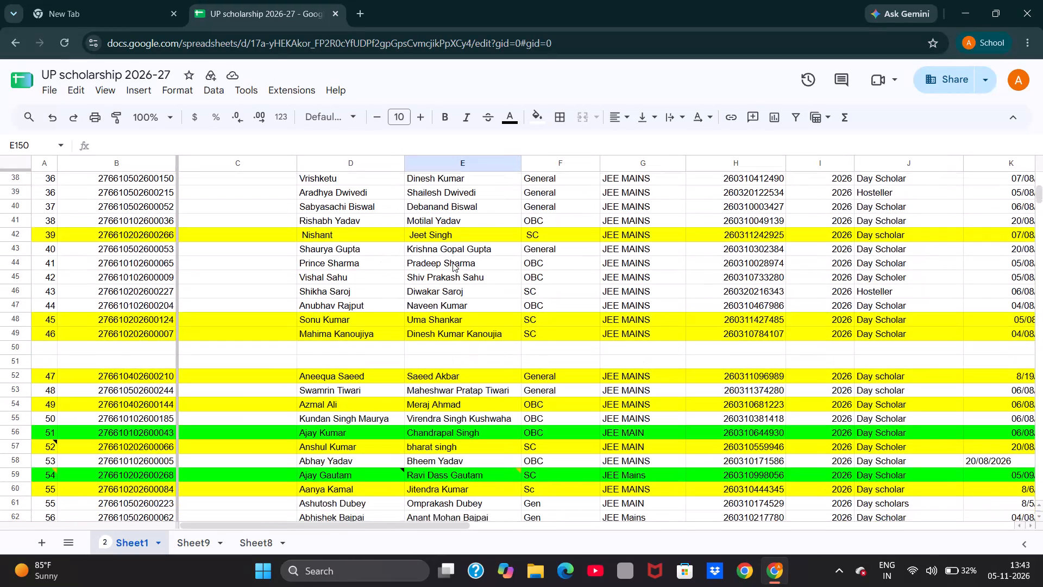
scroll(453, 263, "down", 8)
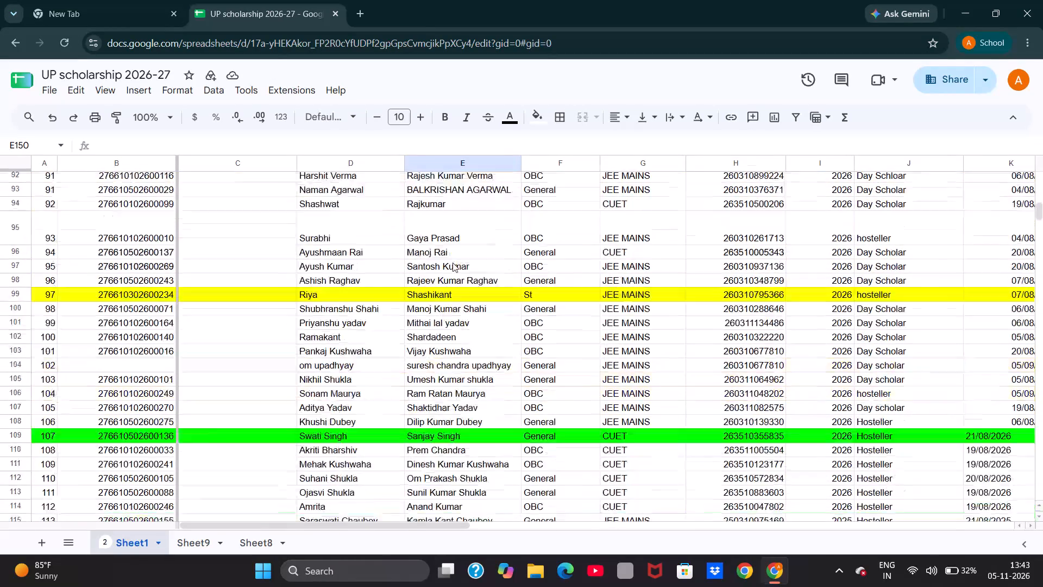
scroll(453, 263, "down", 6)
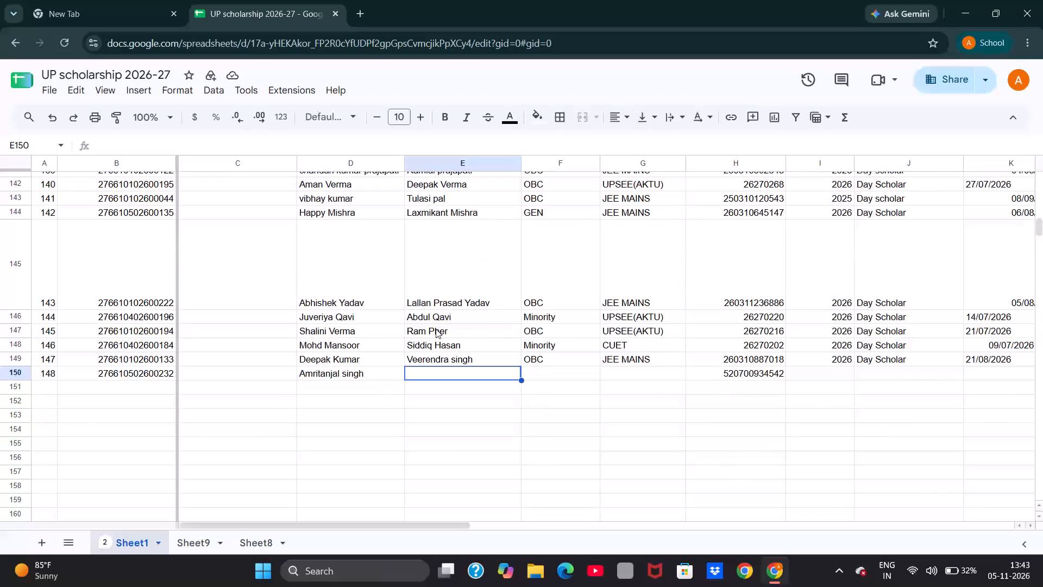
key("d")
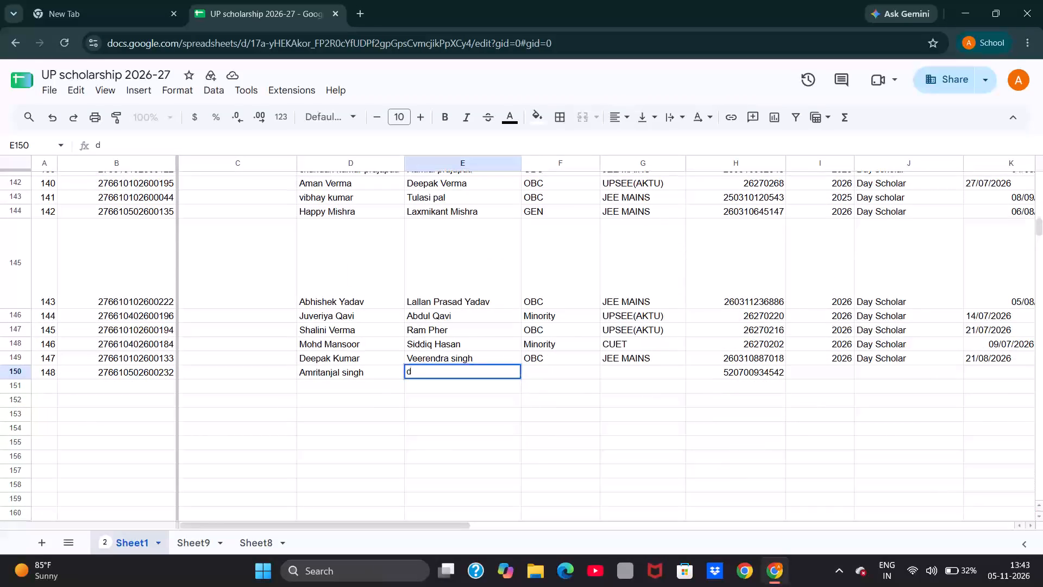
key("BackSpace")
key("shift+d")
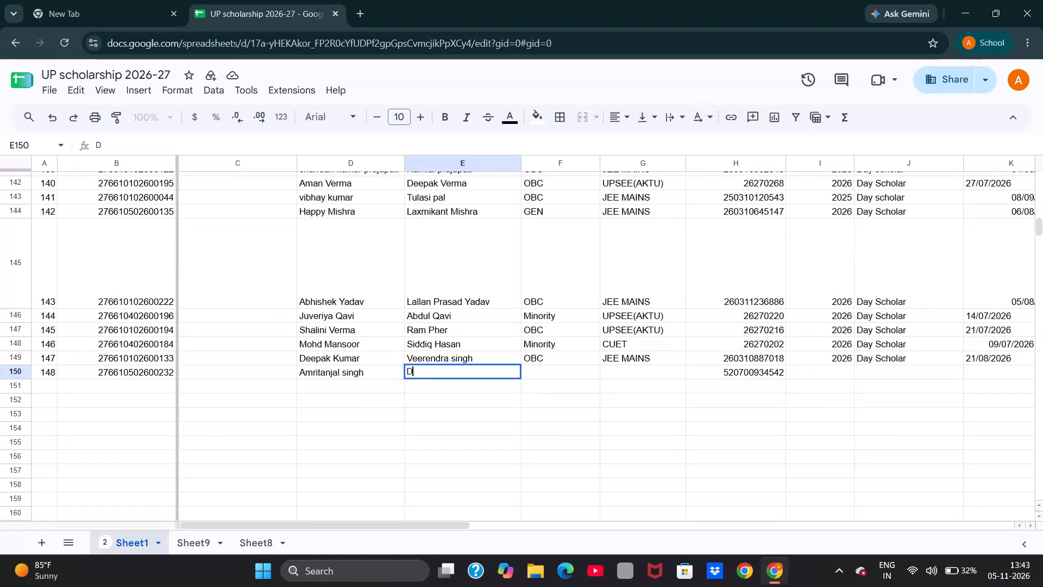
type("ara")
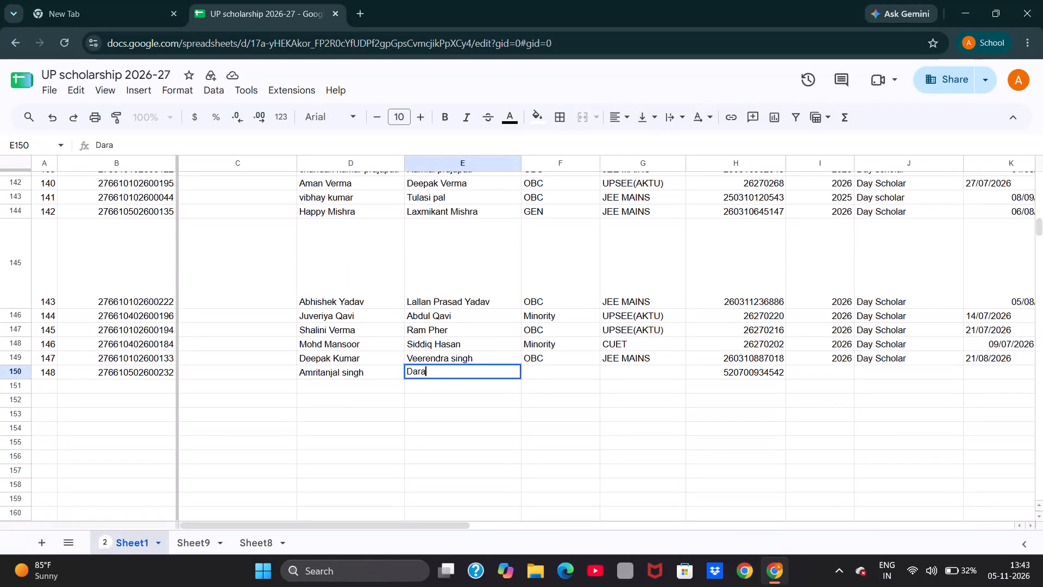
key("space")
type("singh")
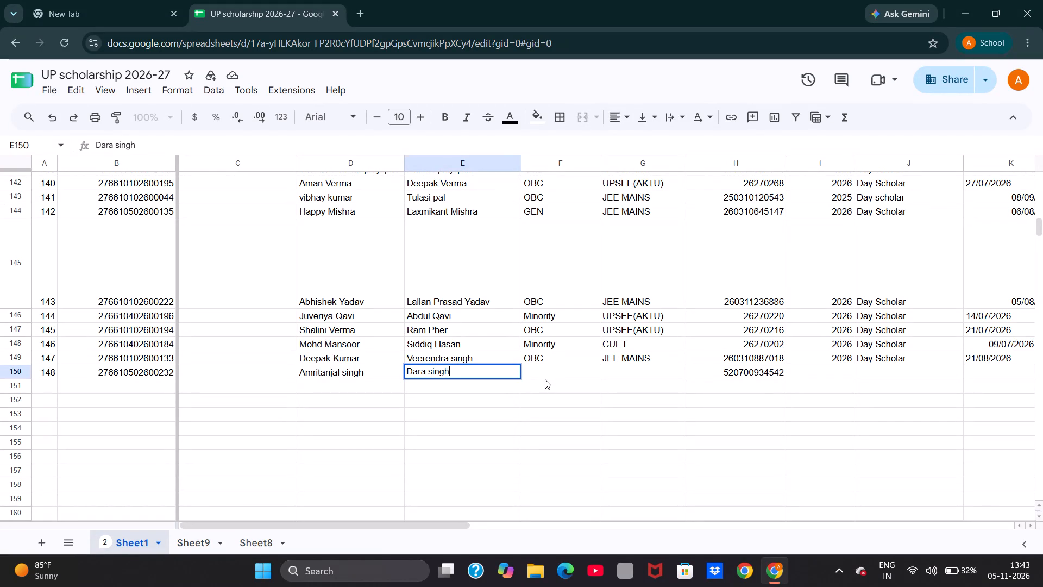
Enter the category GEN in cell F150 of entry 148.
left_click(545, 373)
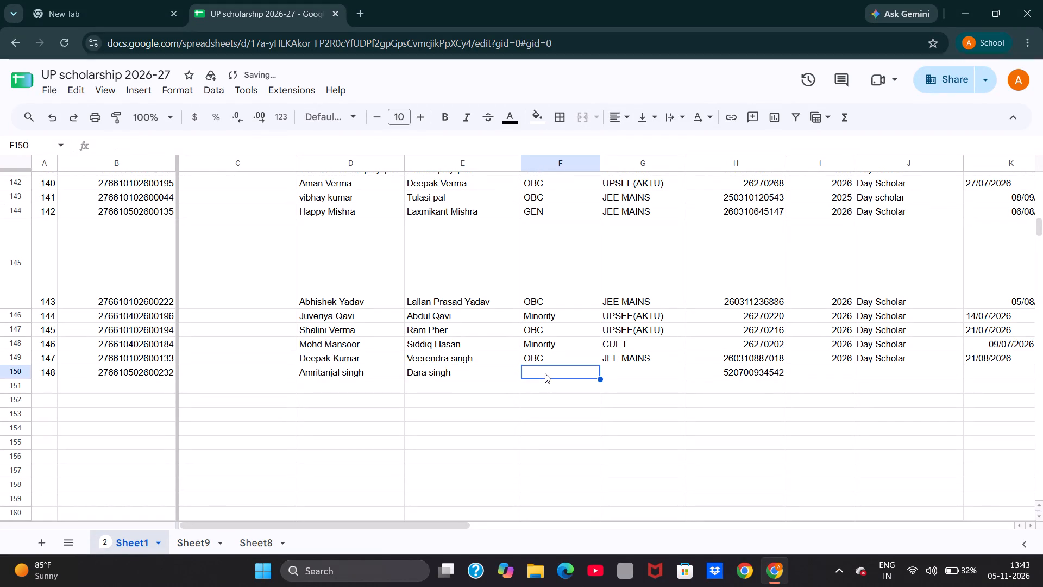
scroll(574, 221, "up", 3)
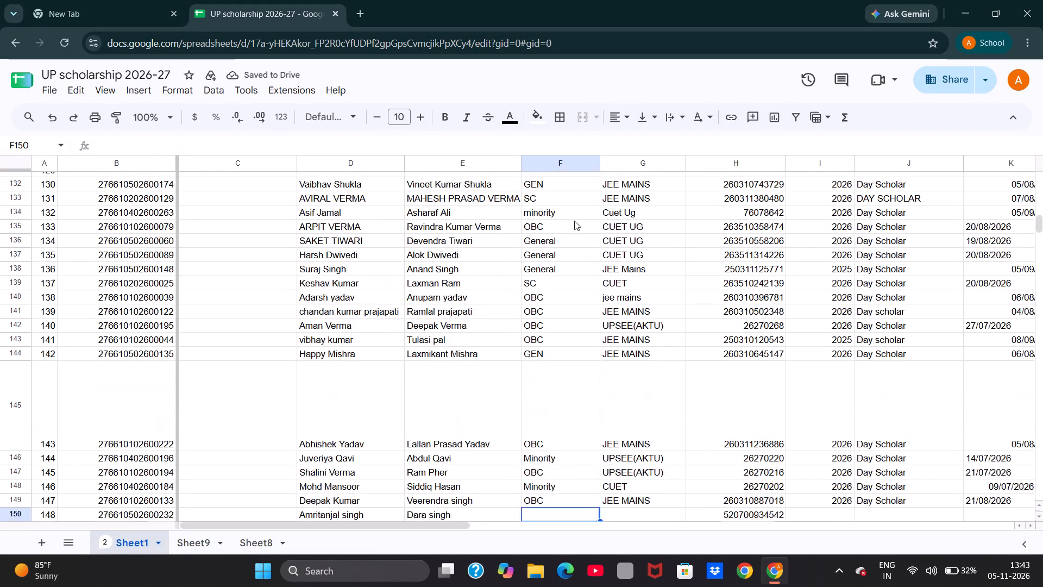
scroll(574, 221, "right", 2)
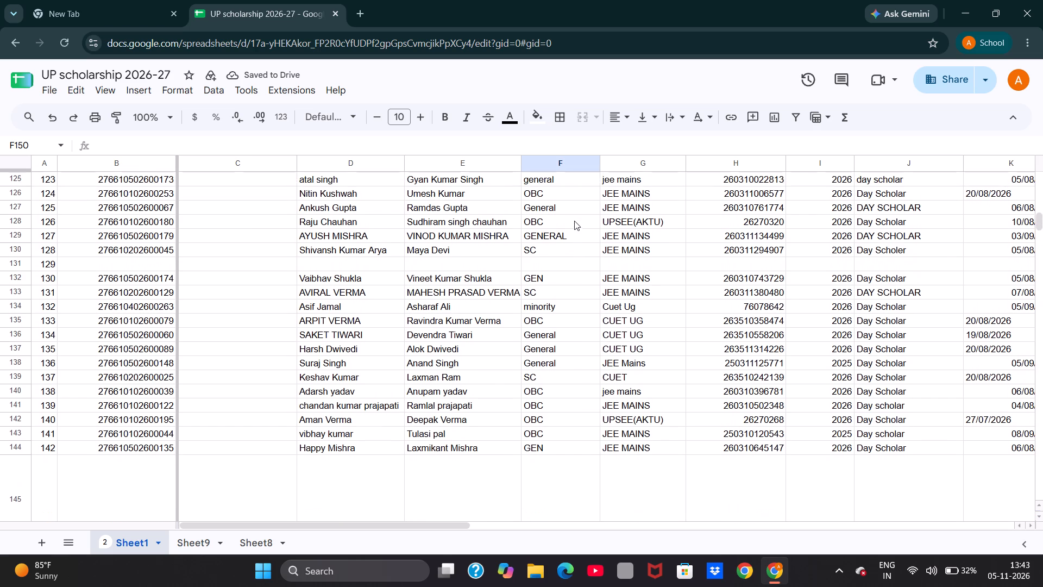
scroll(574, 221, "right", 1)
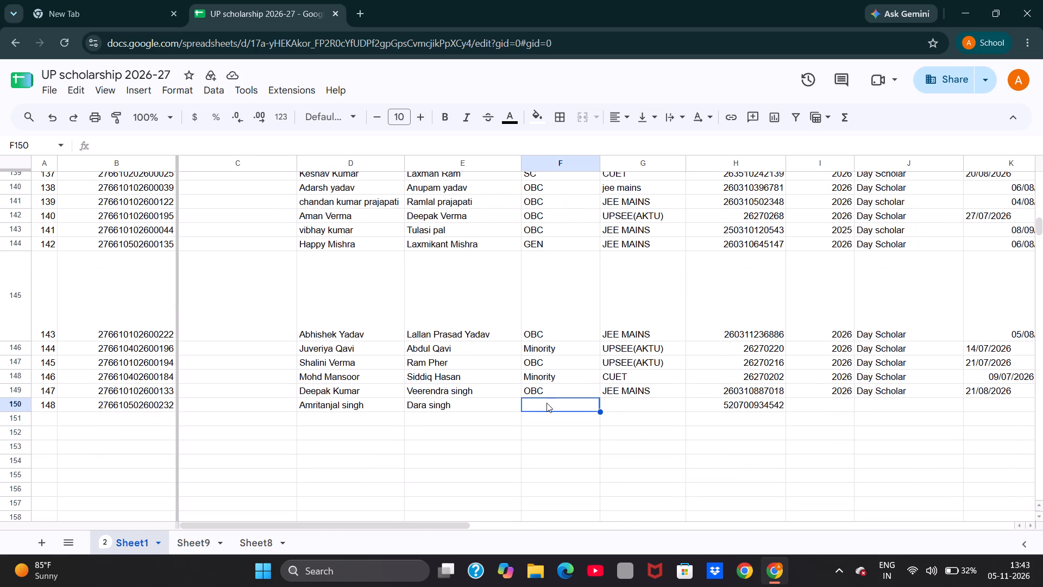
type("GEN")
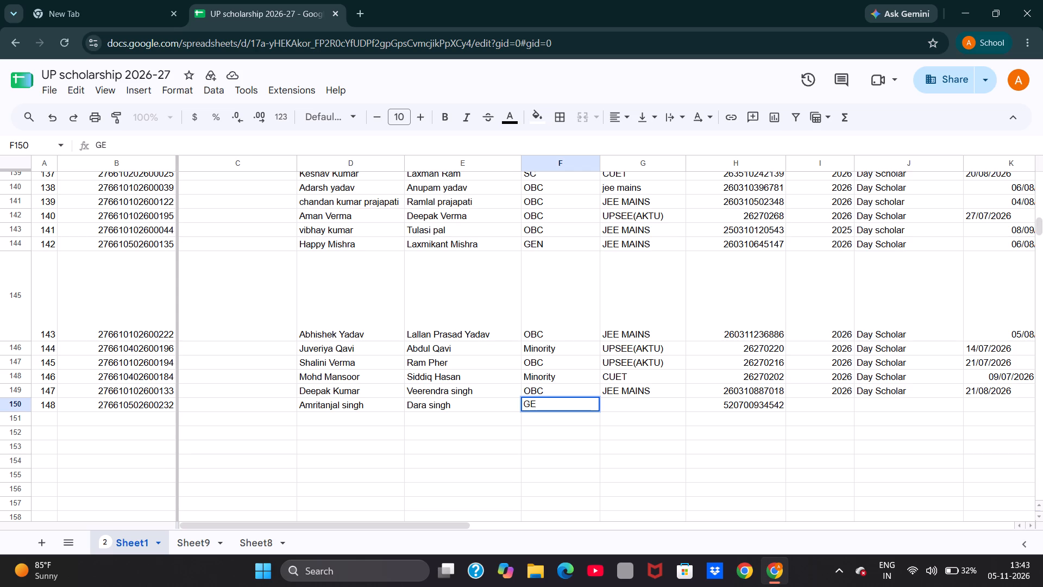
Enter JEE MAINS as the entrance exam in cell G150 of entry 148.
left_click(638, 404)
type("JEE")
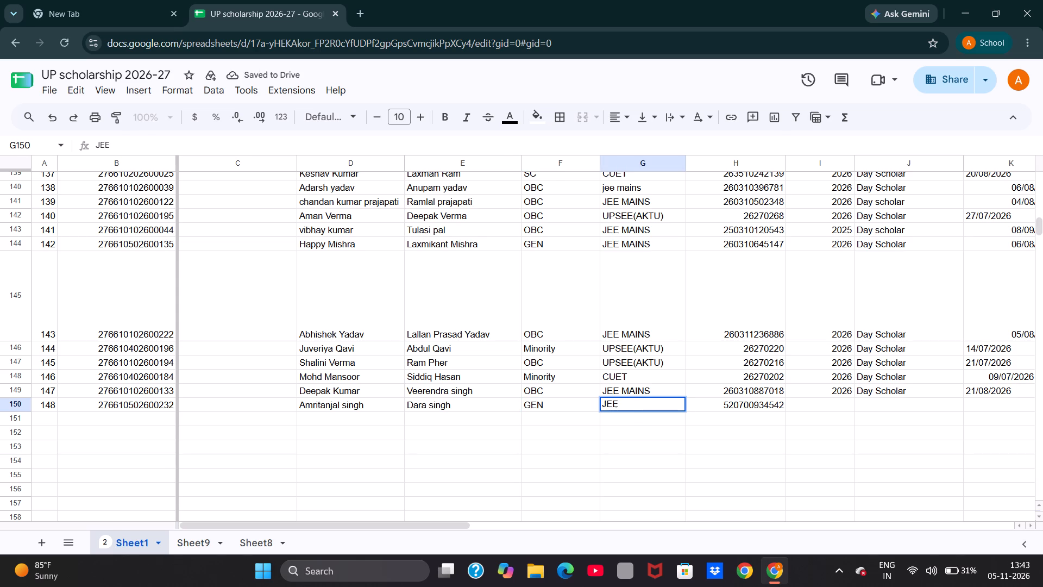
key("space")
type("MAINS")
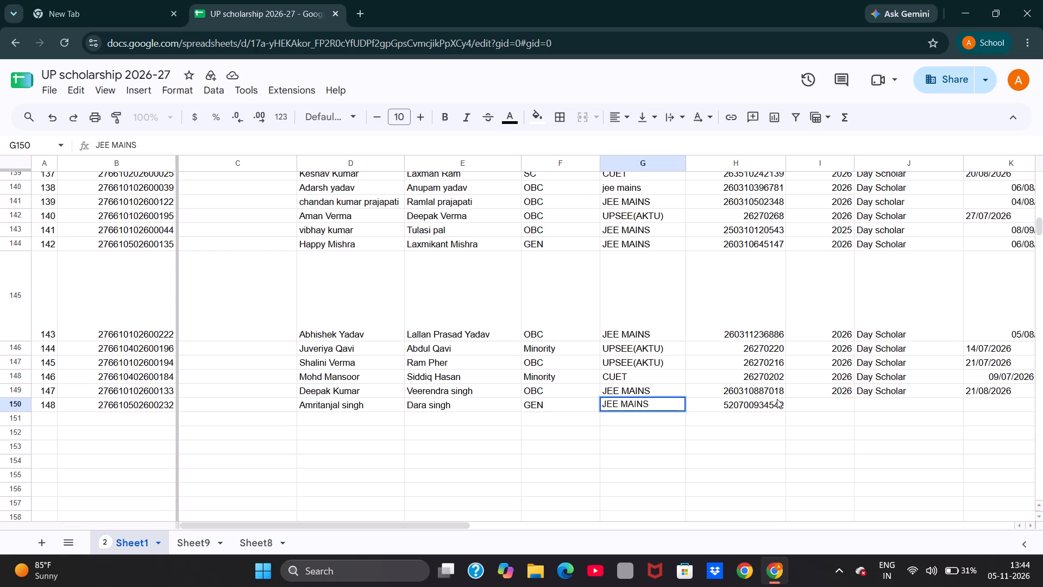
scroll(777, 399, "down", 1)
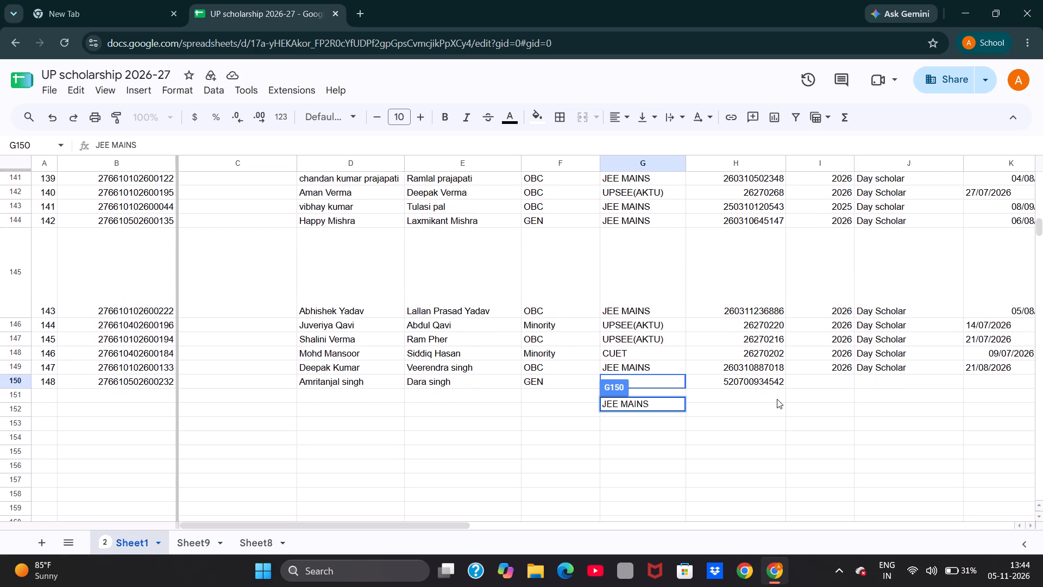
left_click(838, 377)
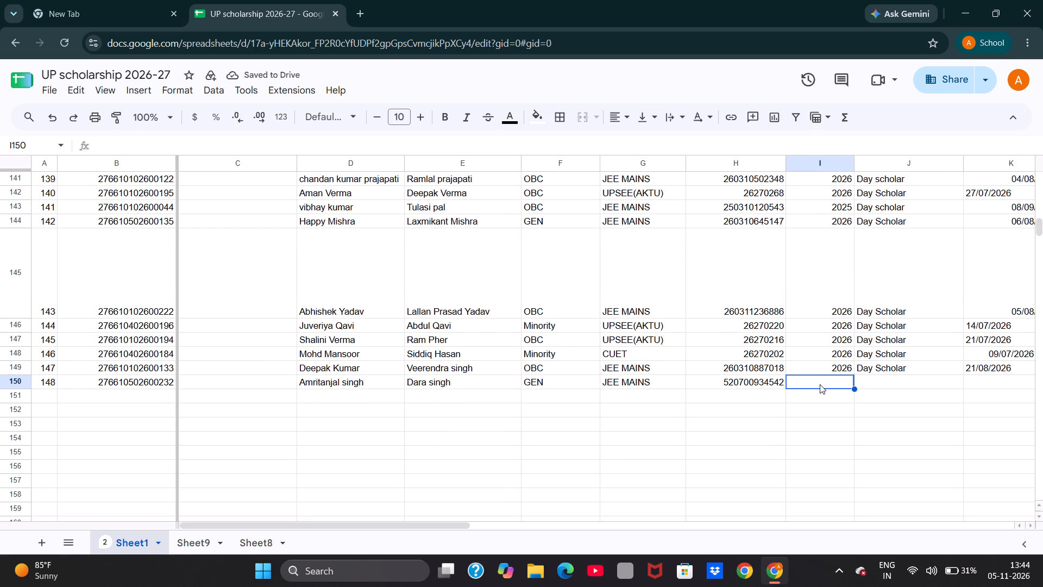
Replace the sum formula in cell H150 with the student's counseling number.
left_click(780, 380)
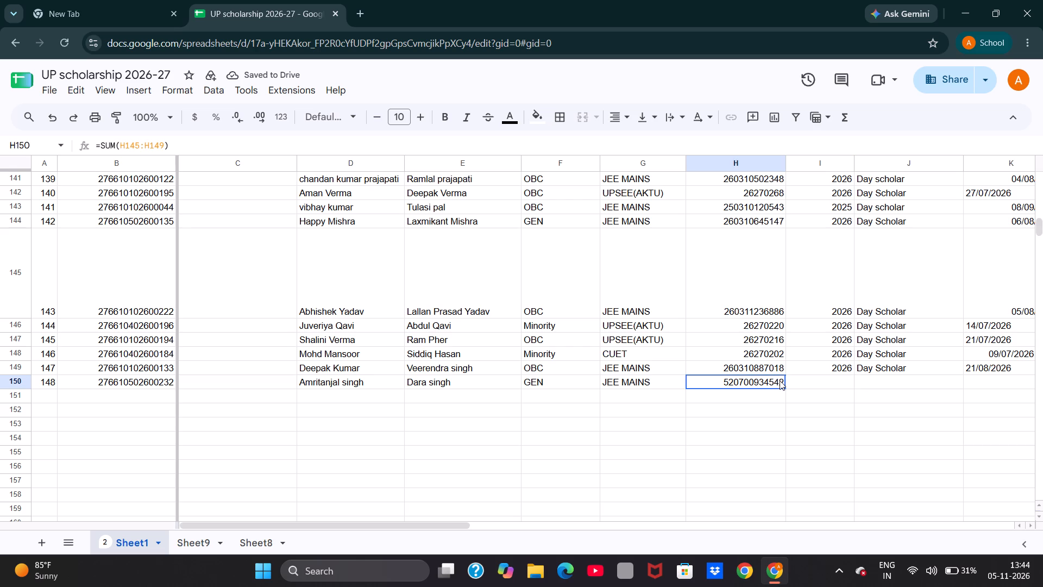
key("BackSpace")
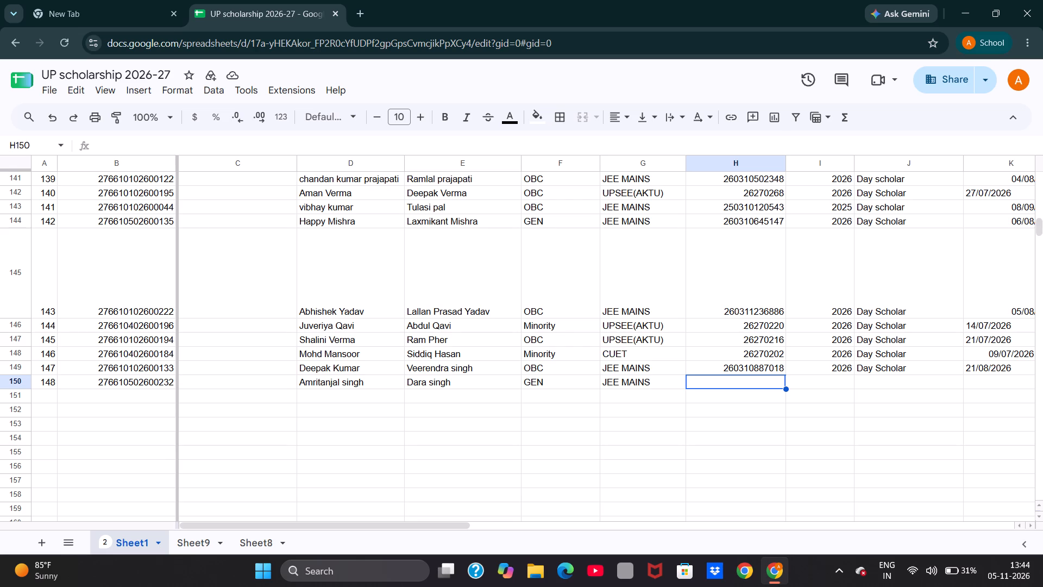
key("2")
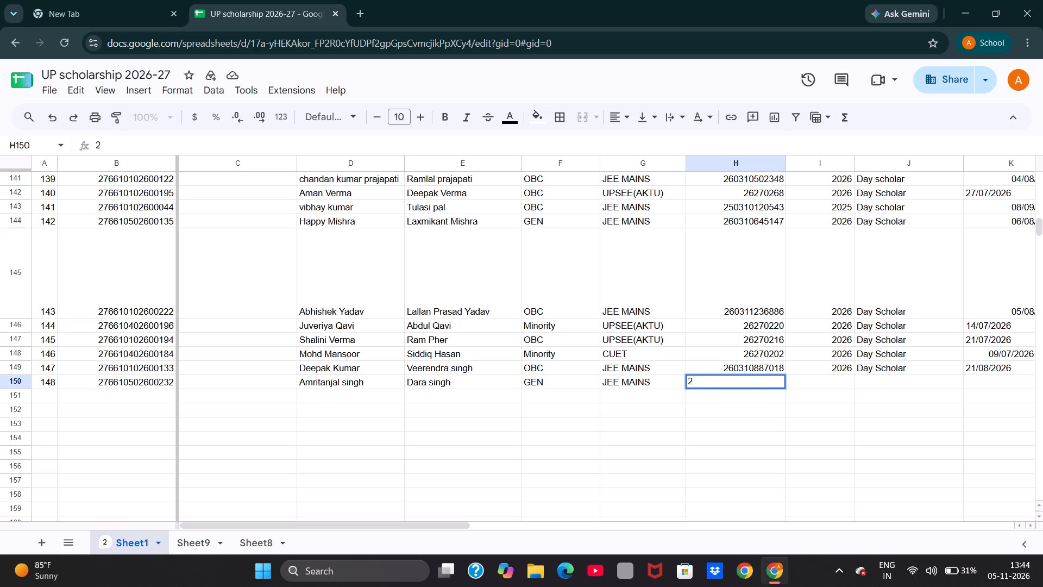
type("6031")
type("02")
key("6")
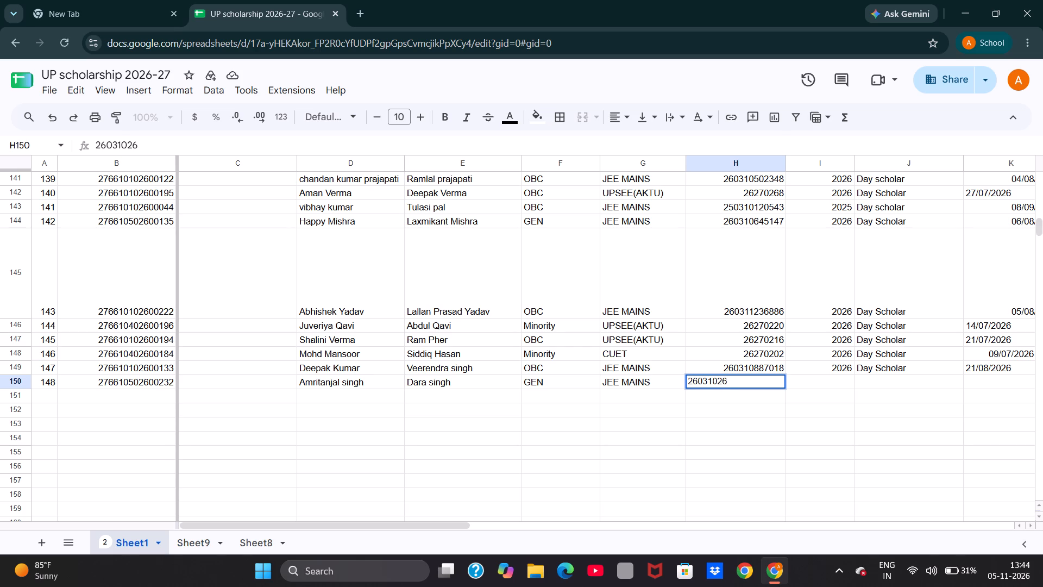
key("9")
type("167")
Enter the exam year 2026 in cell I150 of entry 148, checking how earlier rows fill that column.
left_click(839, 380)
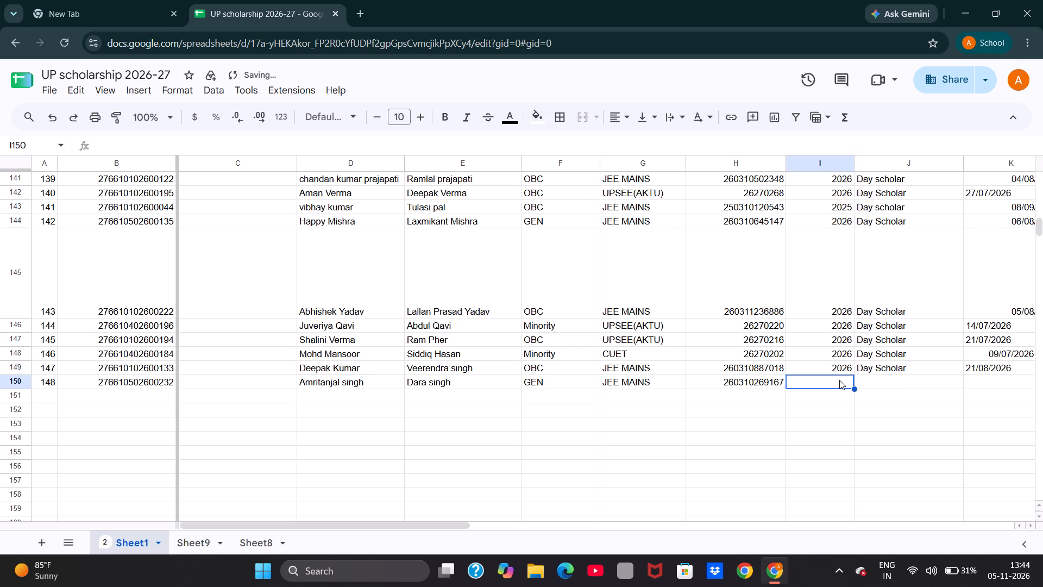
scroll(869, 290, "up", 7)
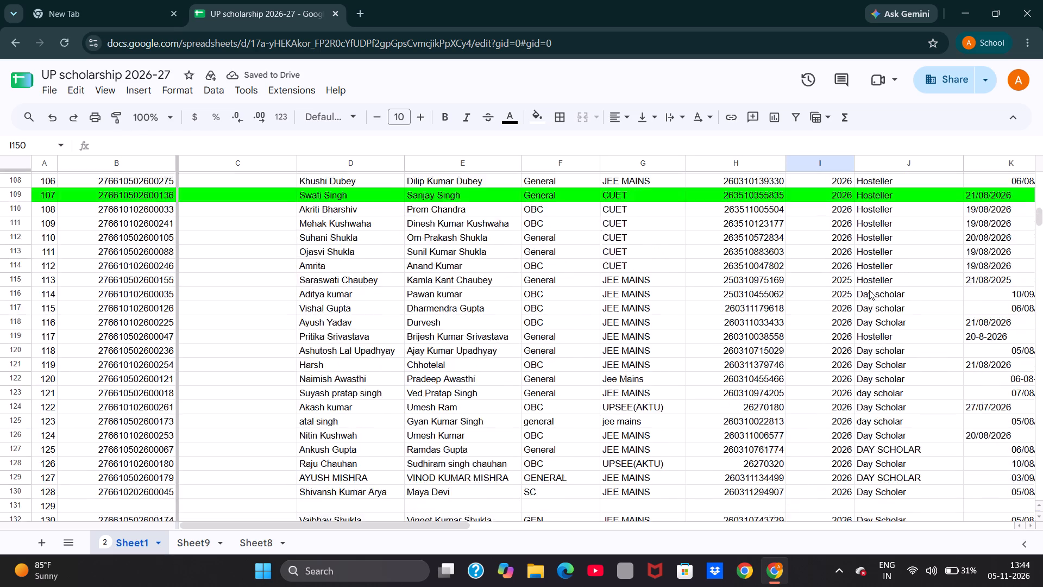
scroll(869, 290, "up", 7)
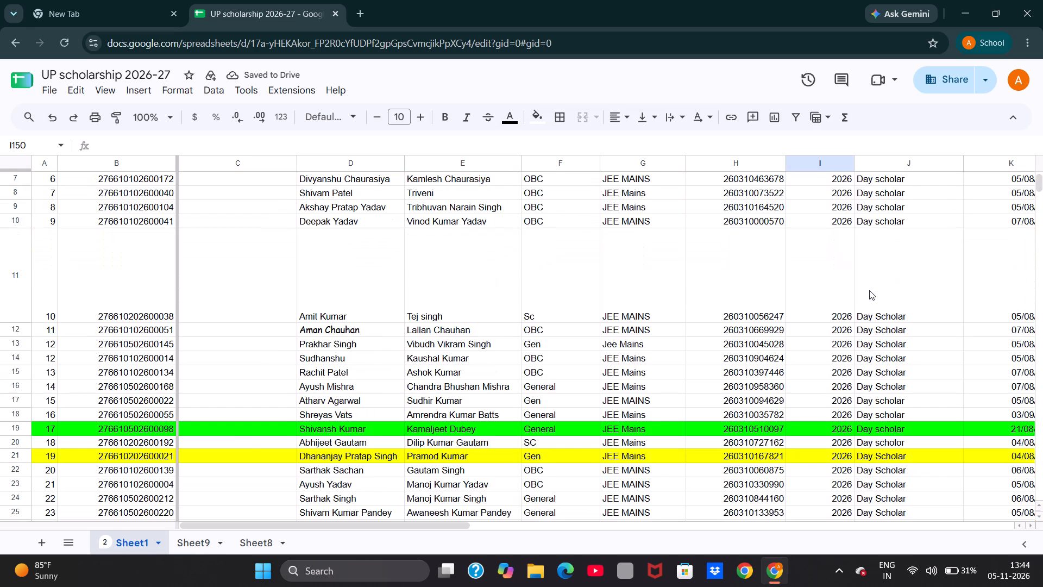
scroll(869, 290, "down", 6)
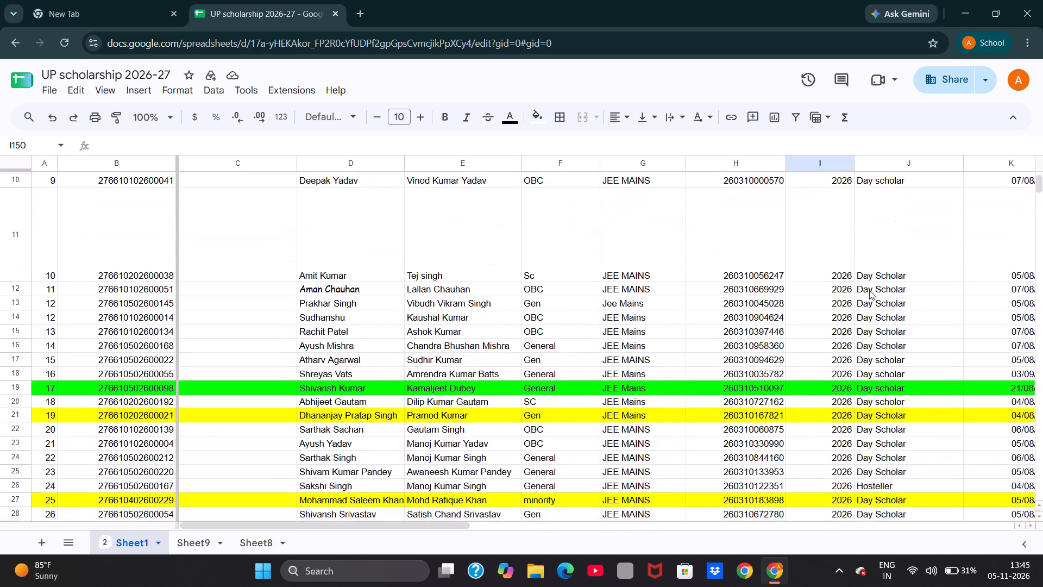
scroll(869, 290, "down", 7)
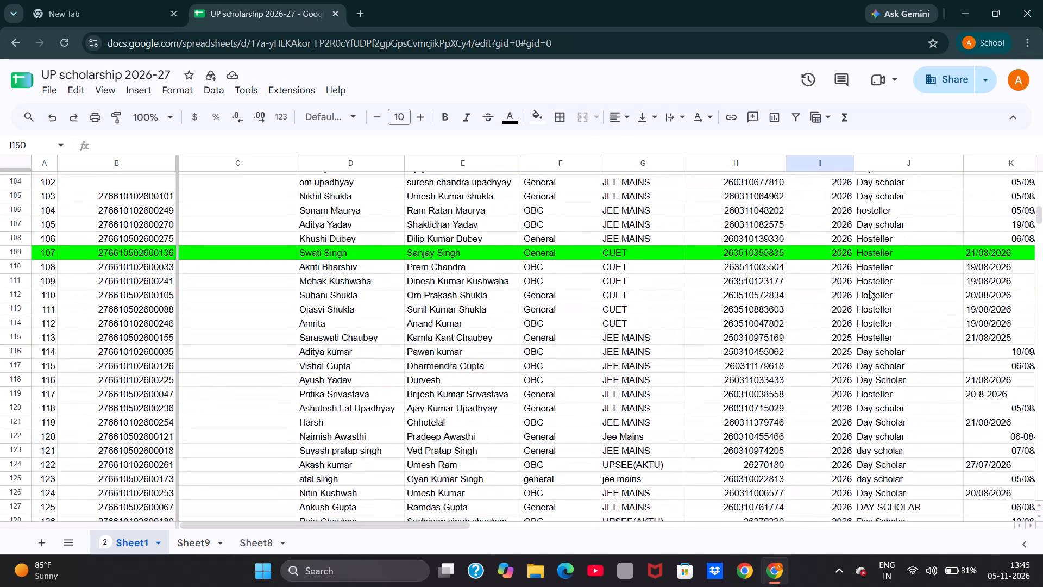
scroll(869, 290, "down", 6)
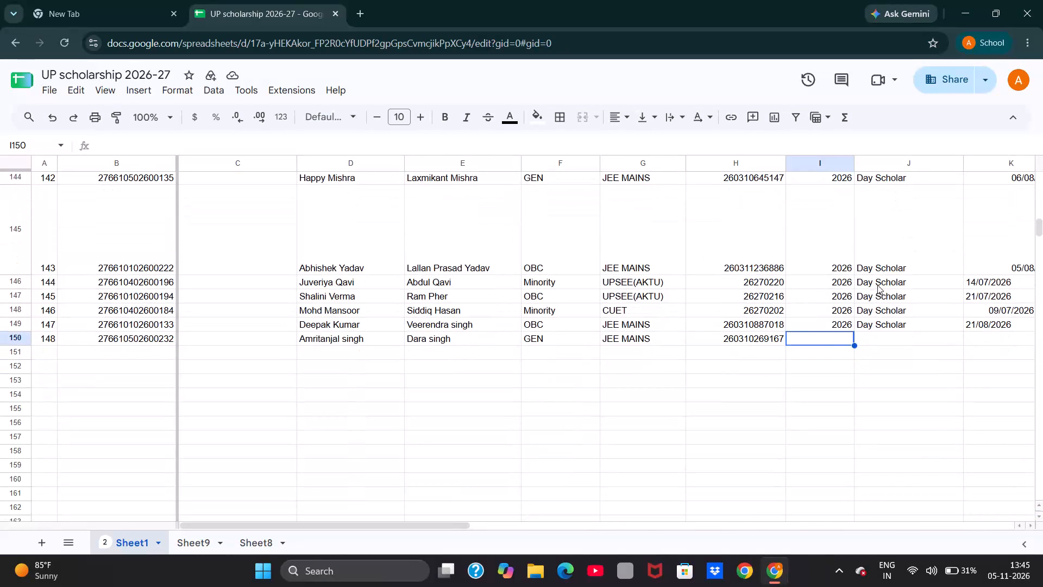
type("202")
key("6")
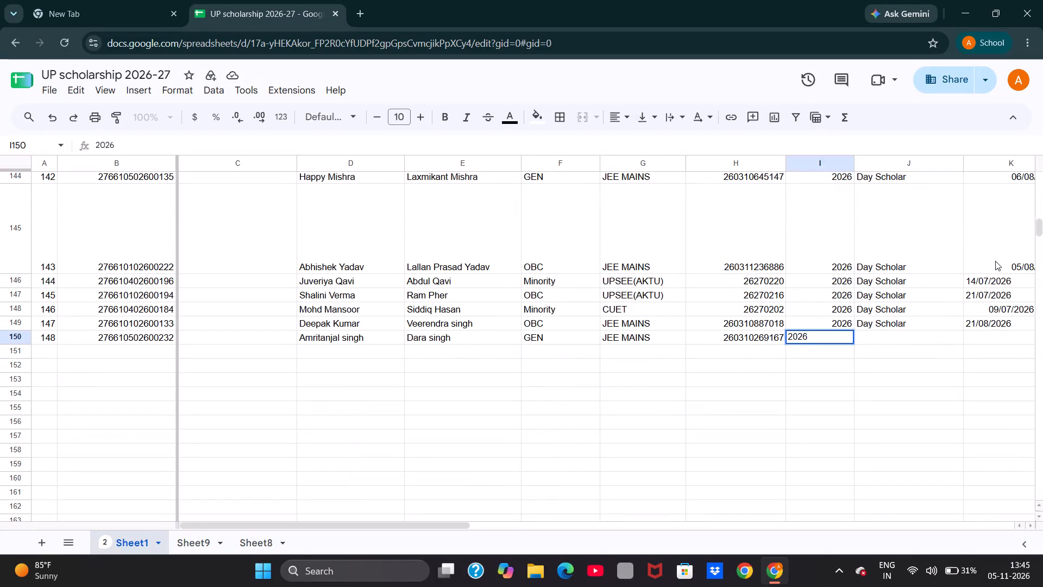
left_click(911, 330)
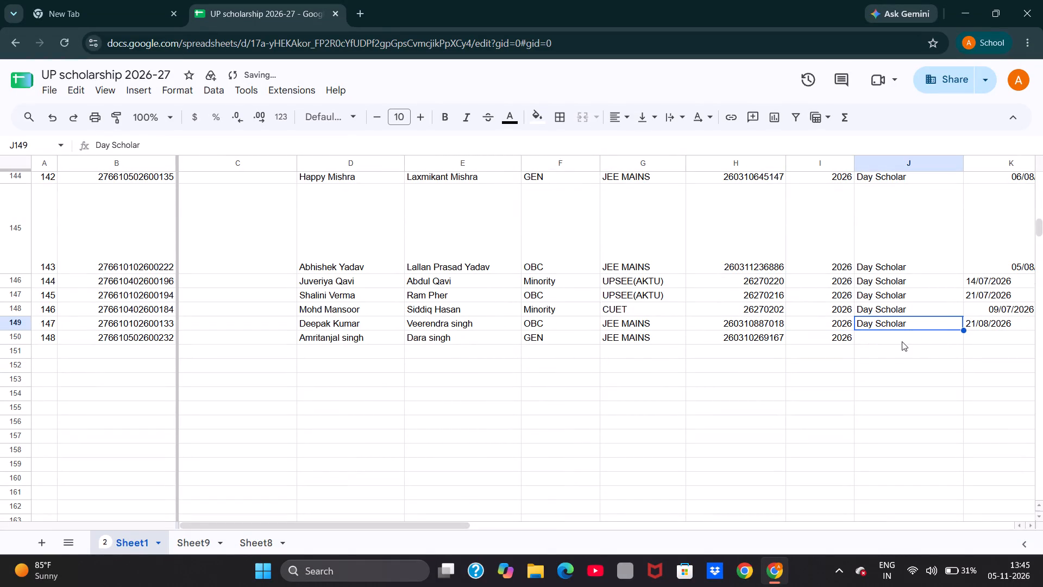
Enter "DAY Scholor" as the hosteller or day scholar status in cell J150 of entry 148.
left_click(885, 337)
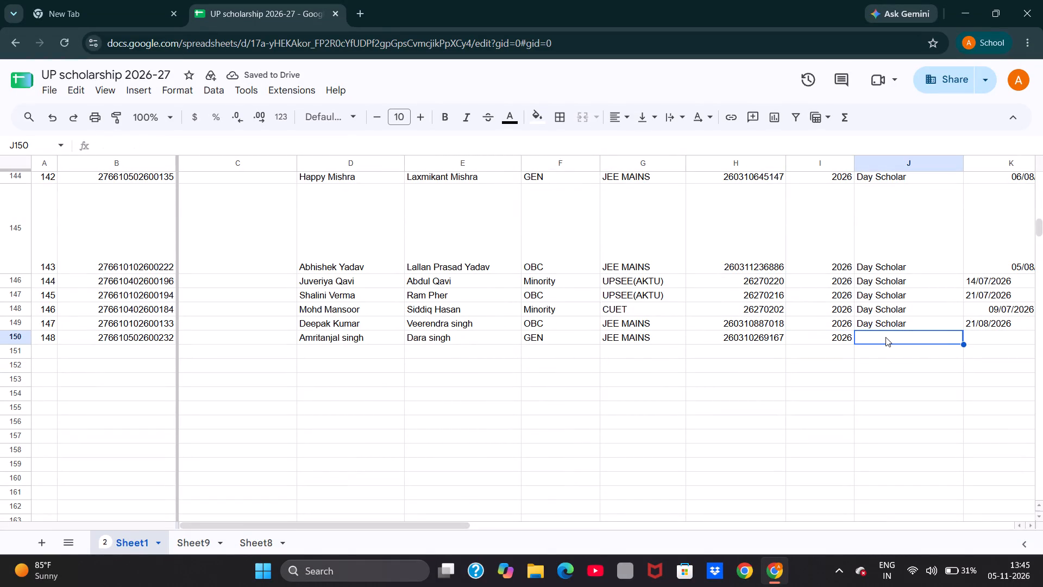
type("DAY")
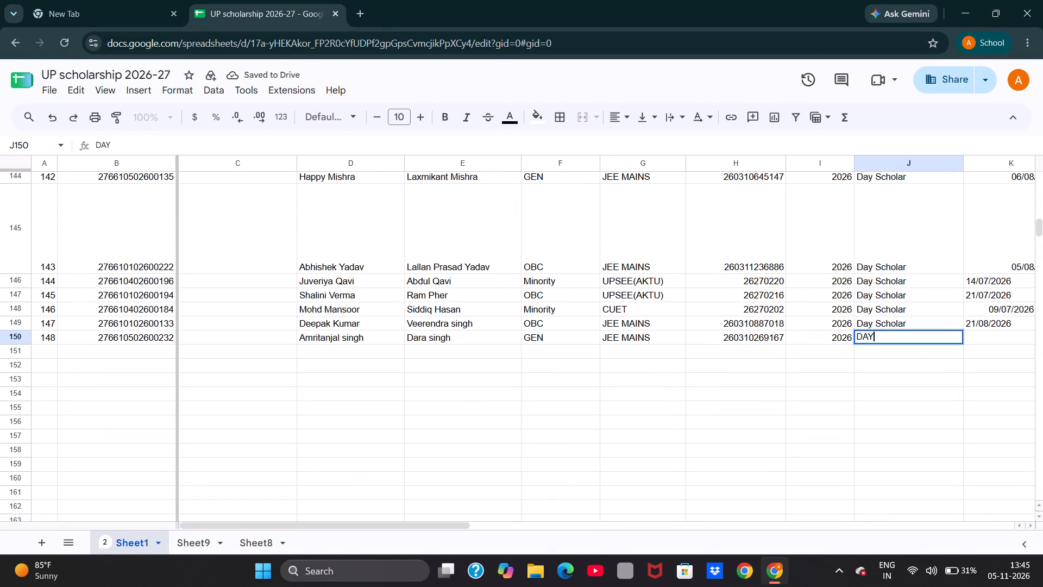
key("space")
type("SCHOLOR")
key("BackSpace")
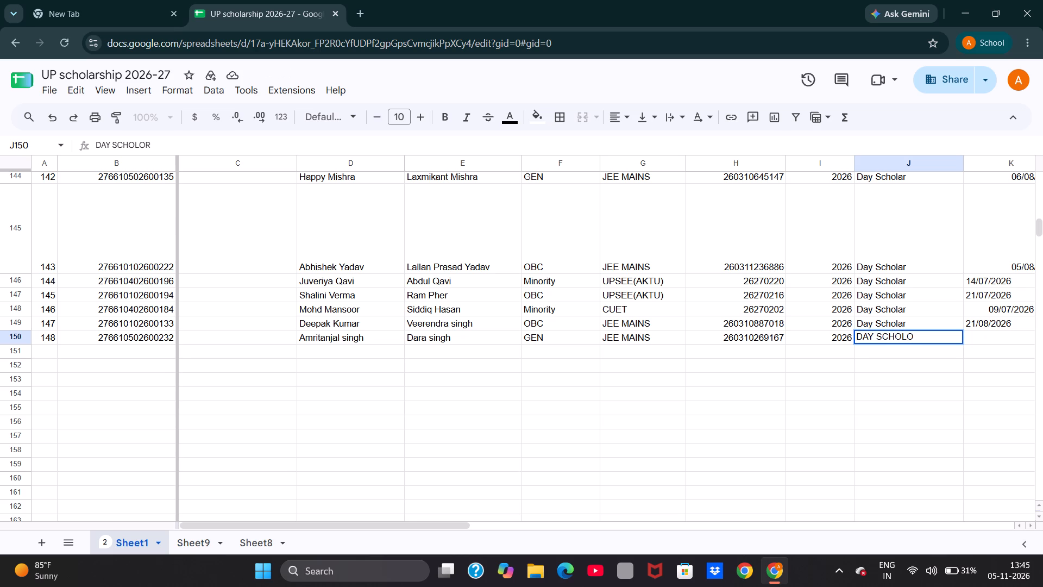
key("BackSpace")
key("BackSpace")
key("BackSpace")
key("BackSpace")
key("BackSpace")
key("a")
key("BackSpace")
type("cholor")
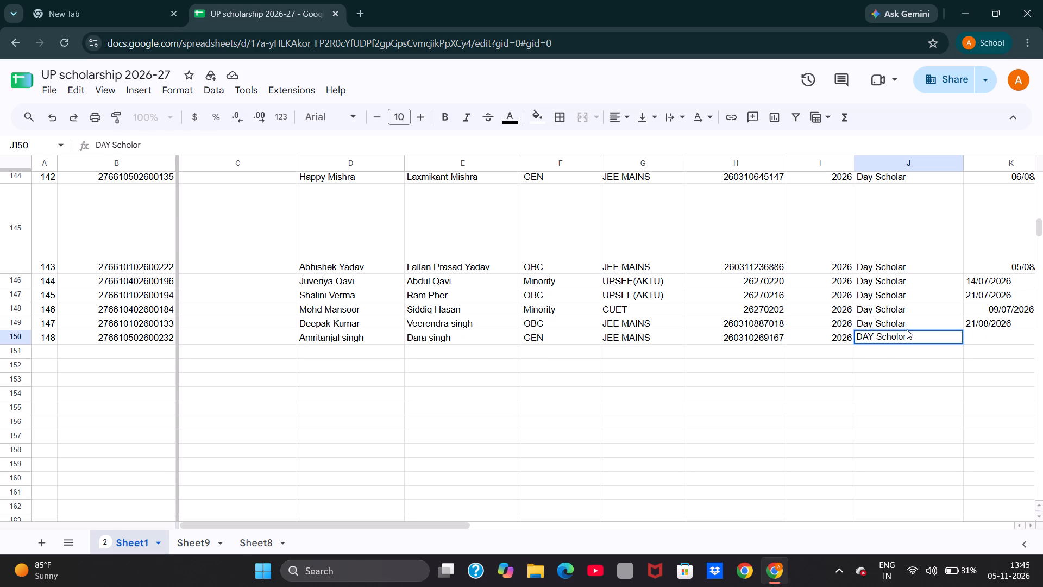
Enter 05/08/2026 as the date of admission in cell K150 of entry 148, checking the column's heading and earlier rows.
left_click(998, 336)
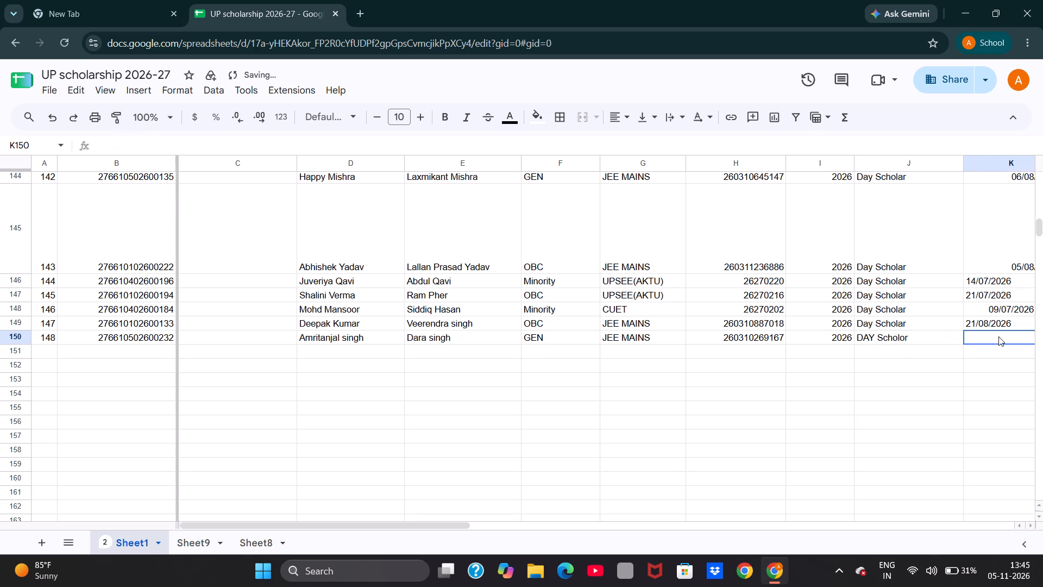
scroll(1007, 286, "up", 6)
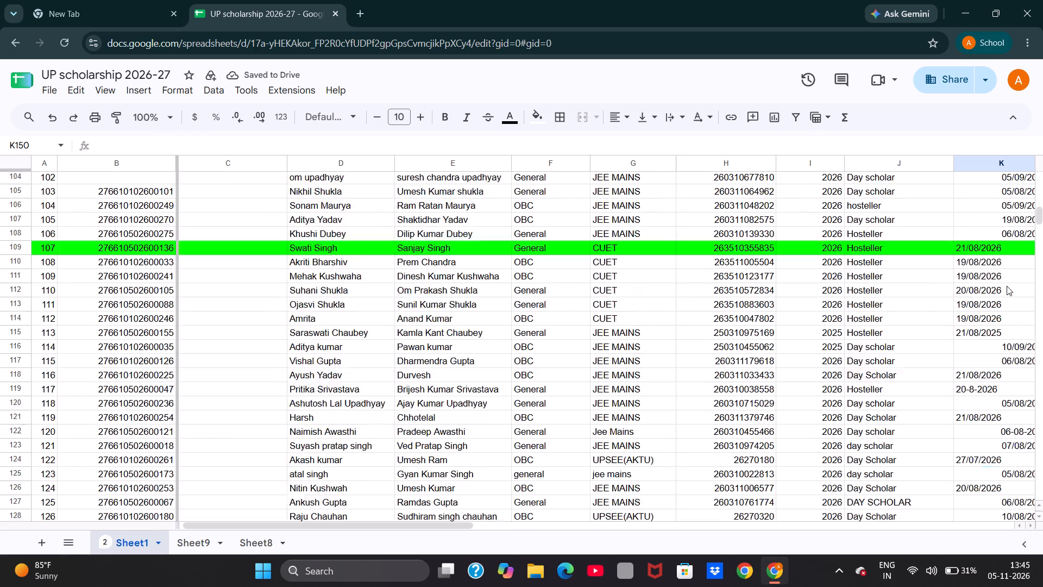
scroll(1007, 286, "up", 7)
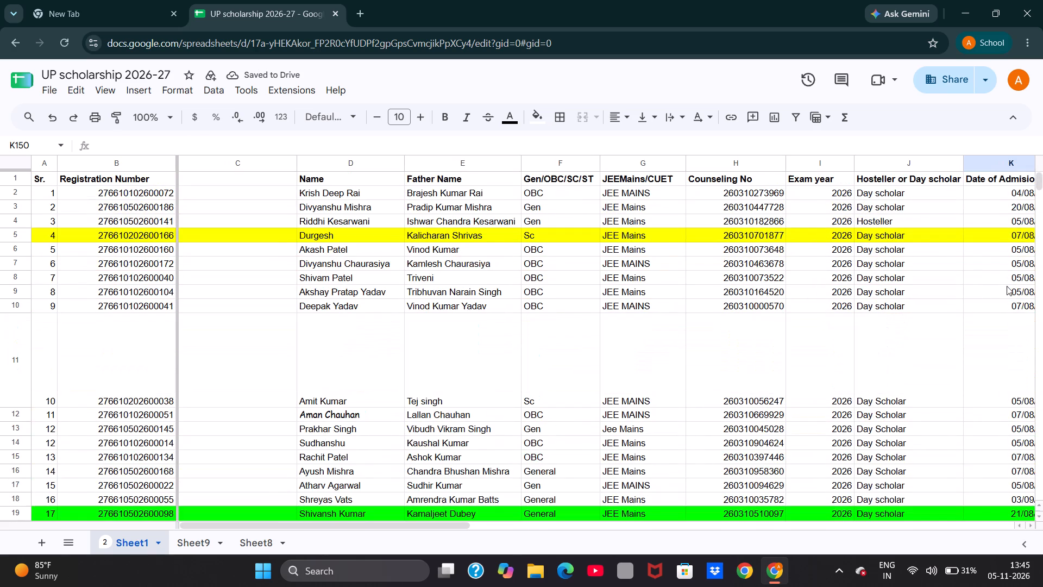
scroll(1007, 286, "down", 9)
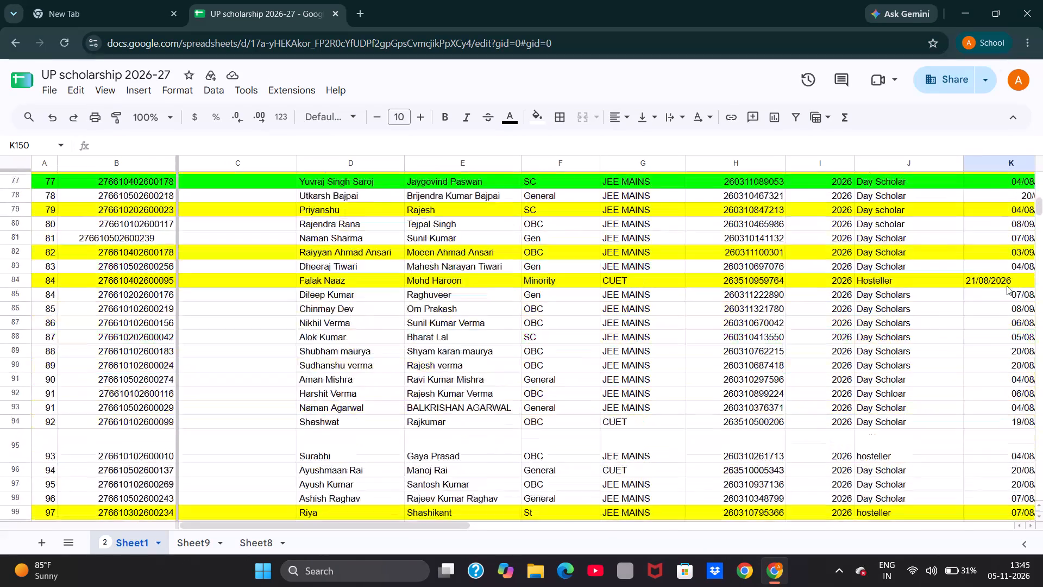
scroll(1007, 286, "down", 9)
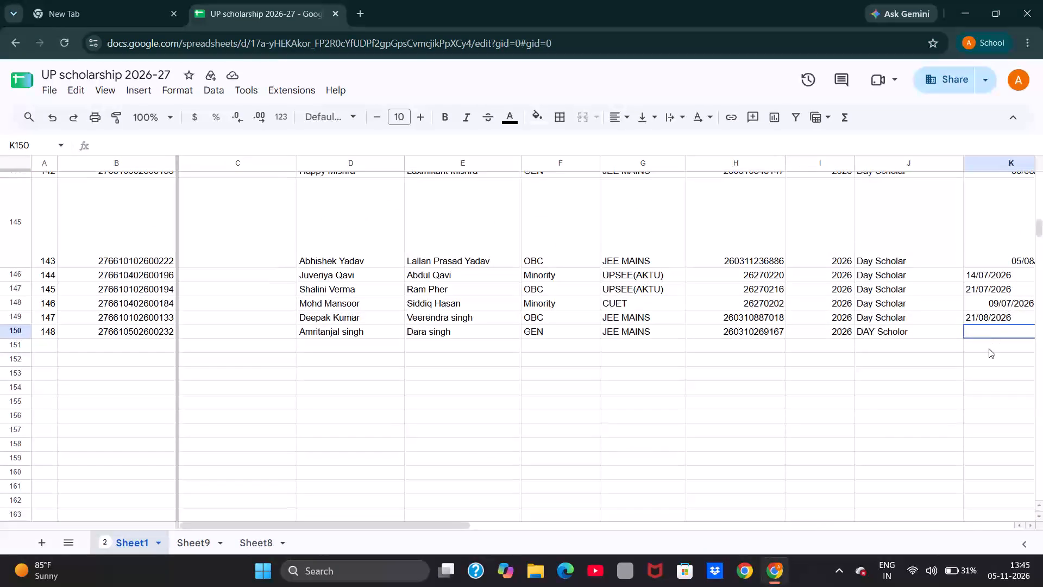
left_click(981, 328)
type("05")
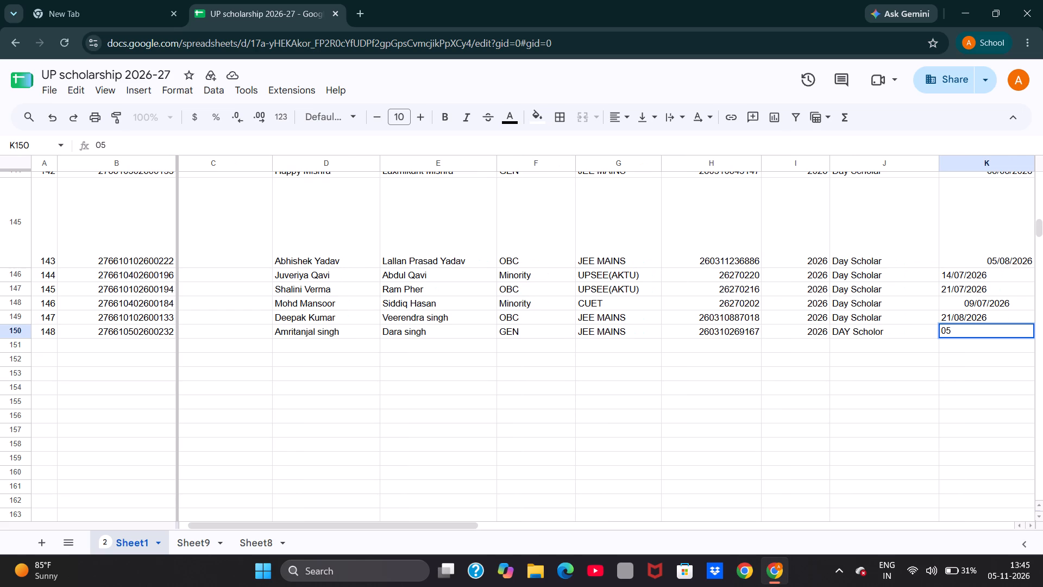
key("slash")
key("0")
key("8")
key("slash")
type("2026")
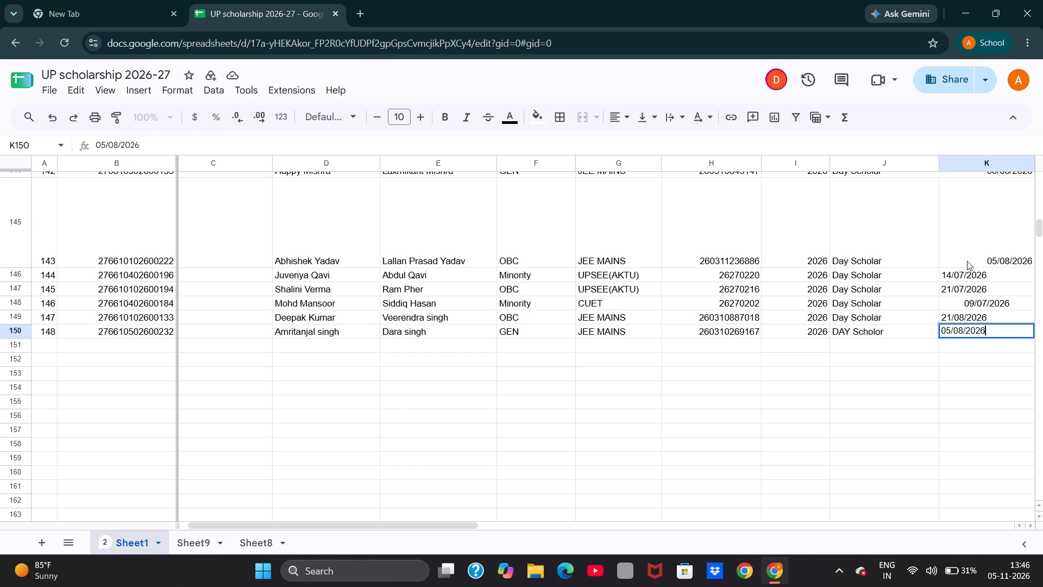
scroll(967, 261, "up", 13)
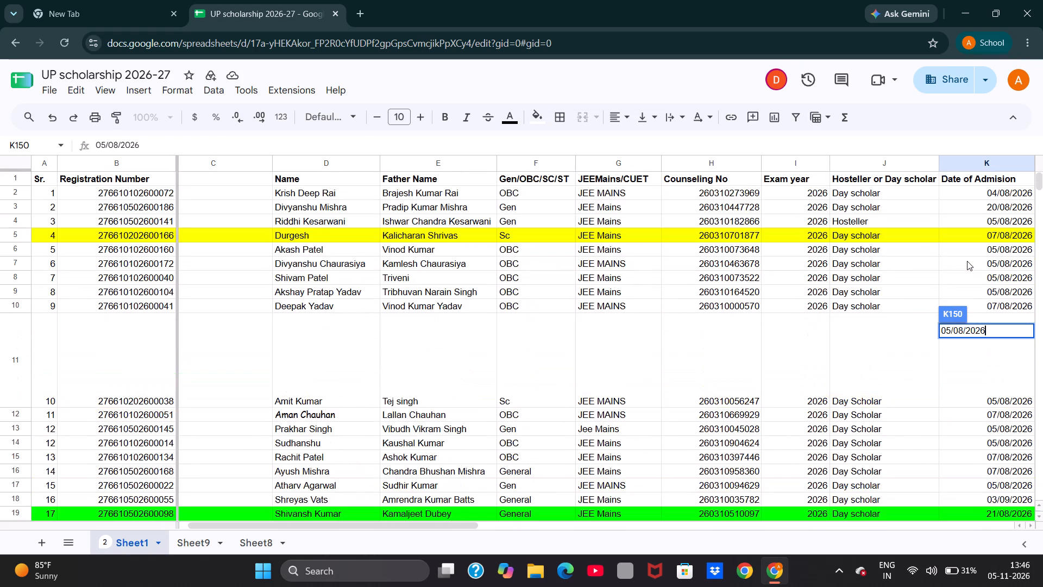
scroll(967, 261, "up", 2)
scroll(913, 389, "down", 5)
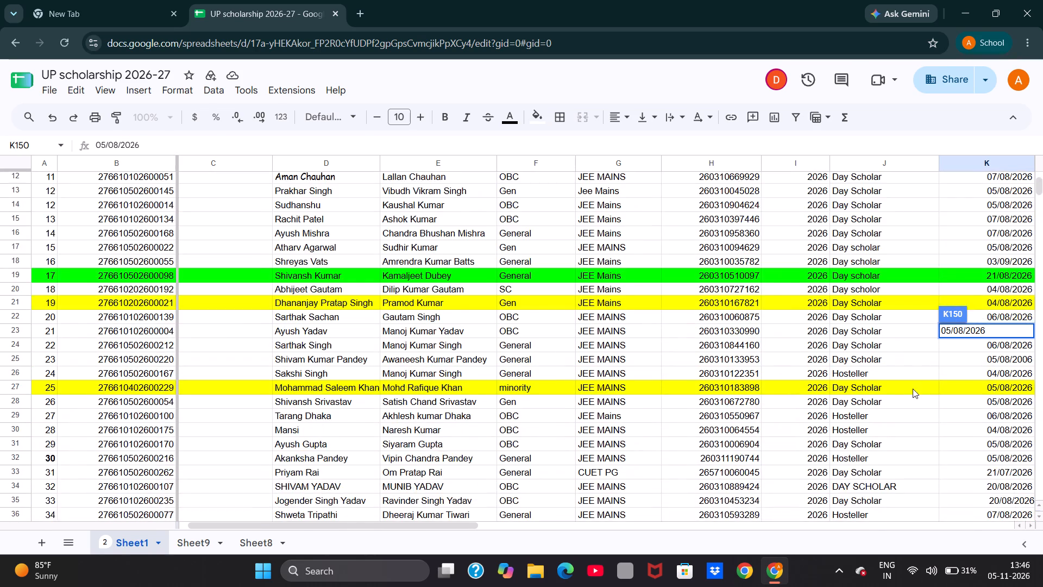
scroll(913, 389, "down", 14)
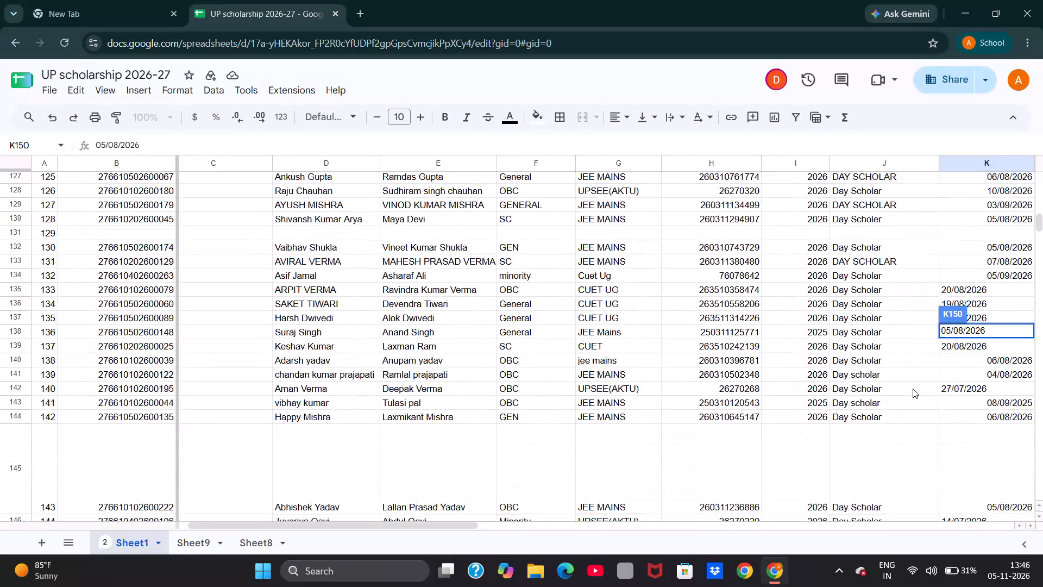
scroll(913, 389, "down", 4)
scroll(913, 389, "up", 2)
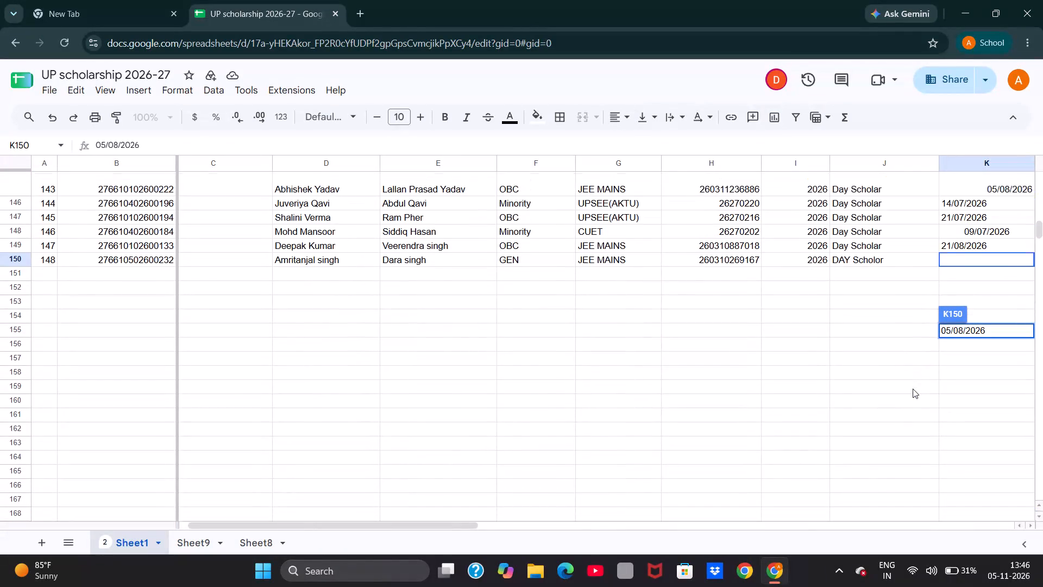
scroll(913, 389, "up", 2)
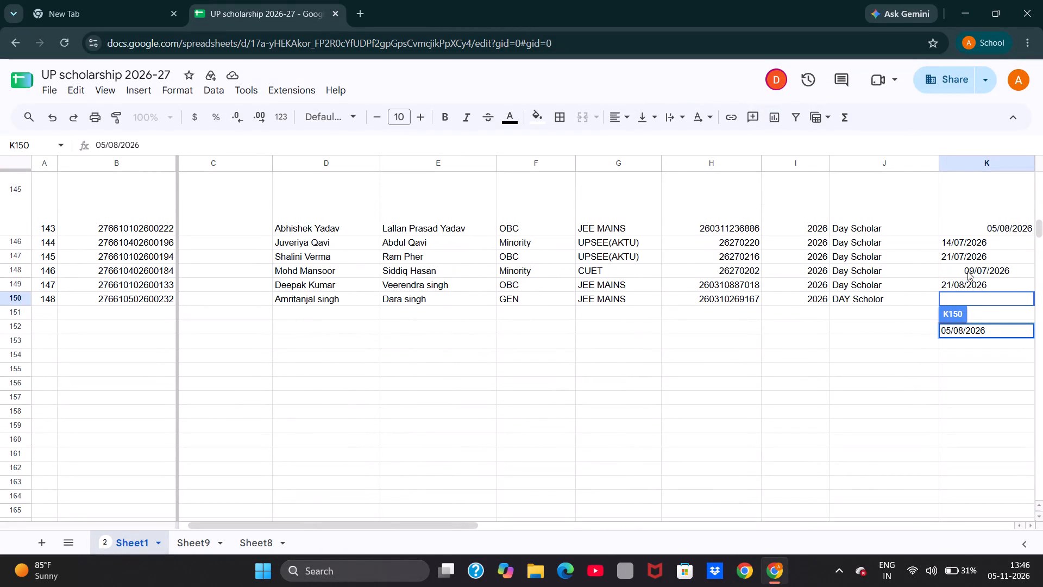
left_click(969, 303)
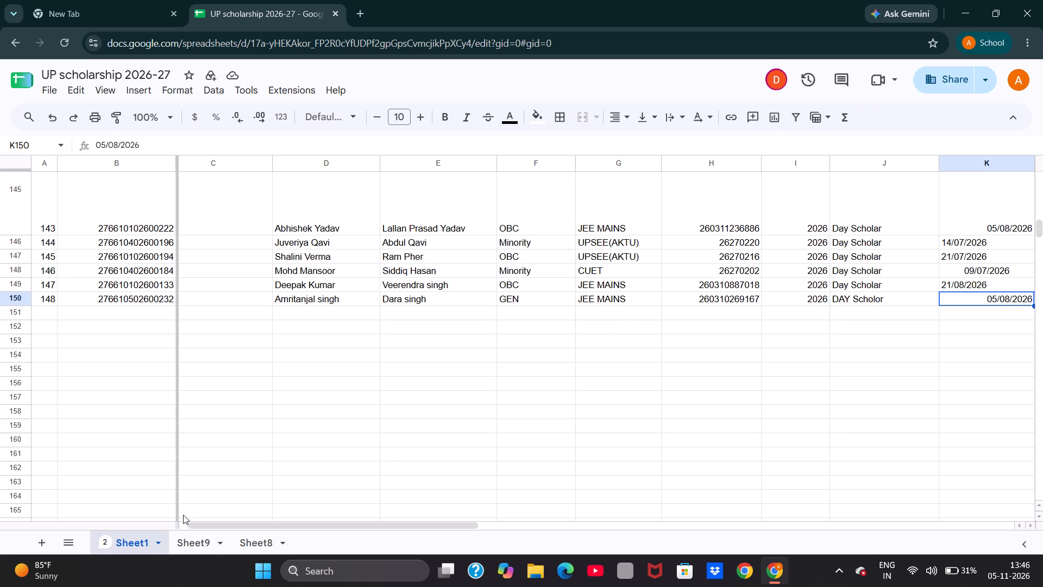
Add a new blank sheet to the spreadsheet and return to Sheet1.
left_click(39, 542)
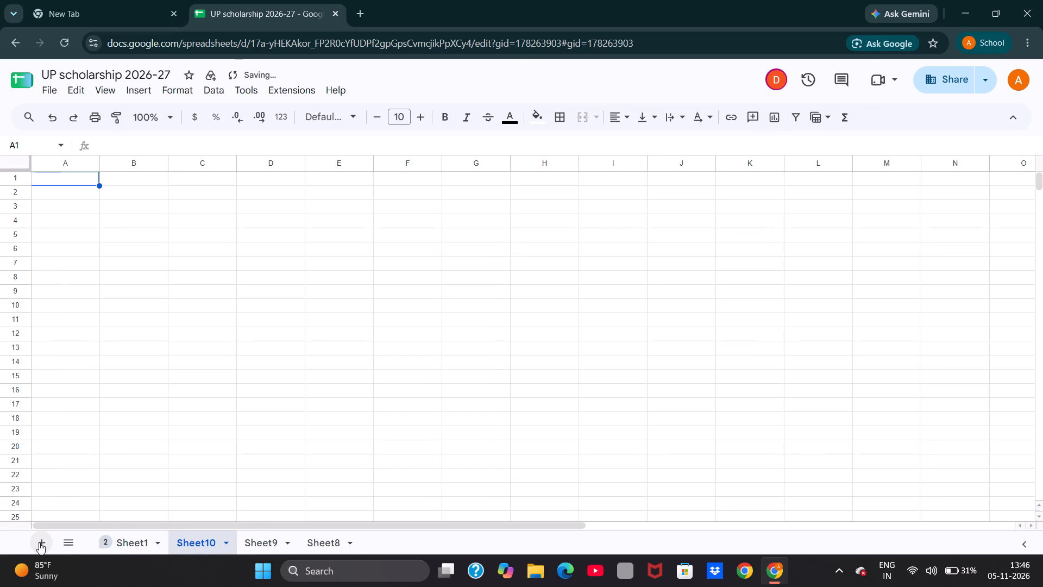
scroll(130, 385, "up", 2)
scroll(167, 221, "up", 1)
left_click(126, 543)
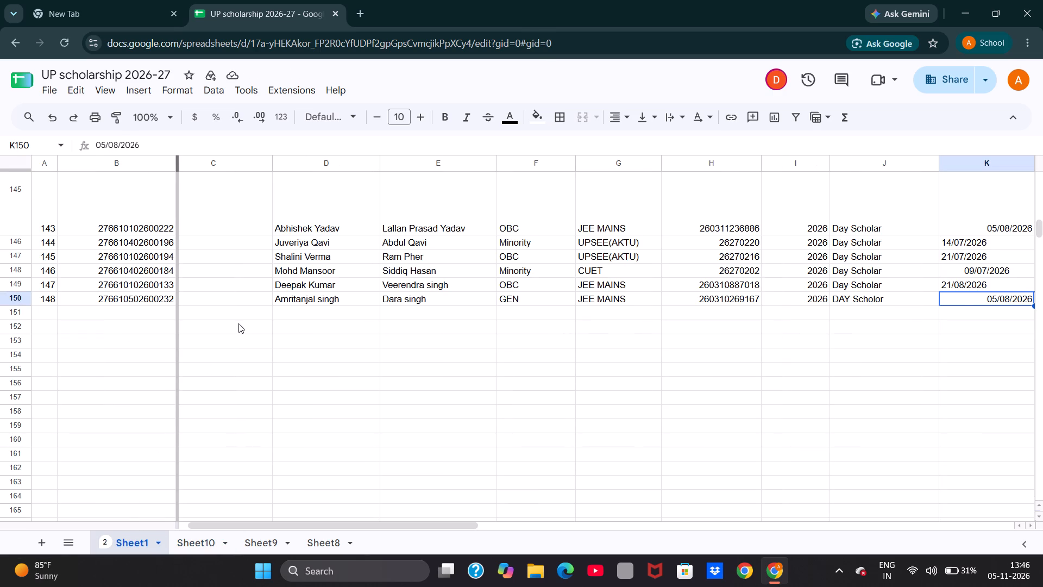
Enter 05/08/2026 as the date of admission in current in cell L150 of entry 148, checking the column's heading and earlier rows.
scroll(238, 323, "up", 2)
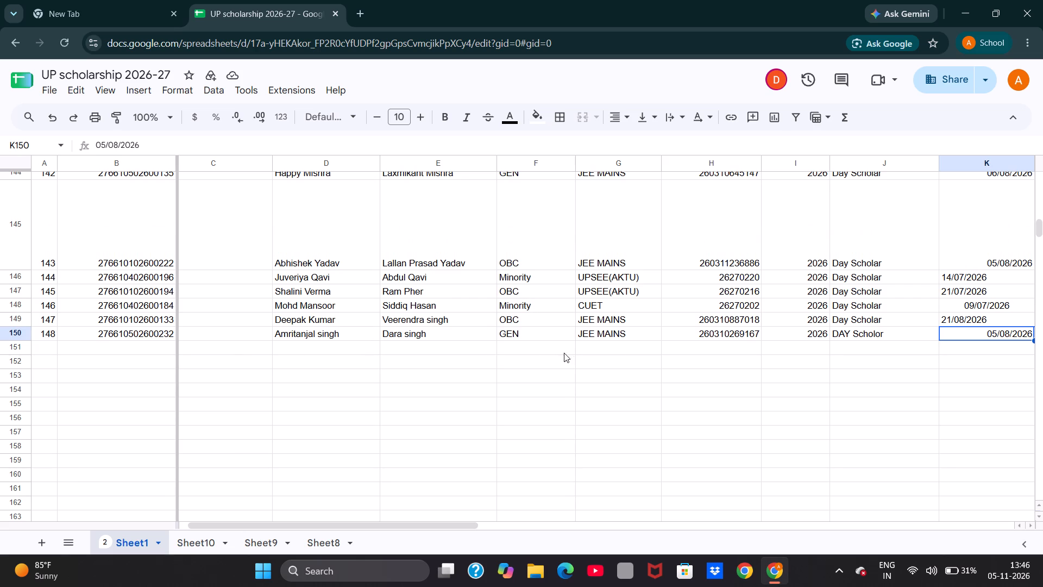
scroll(735, 327, "left", 3)
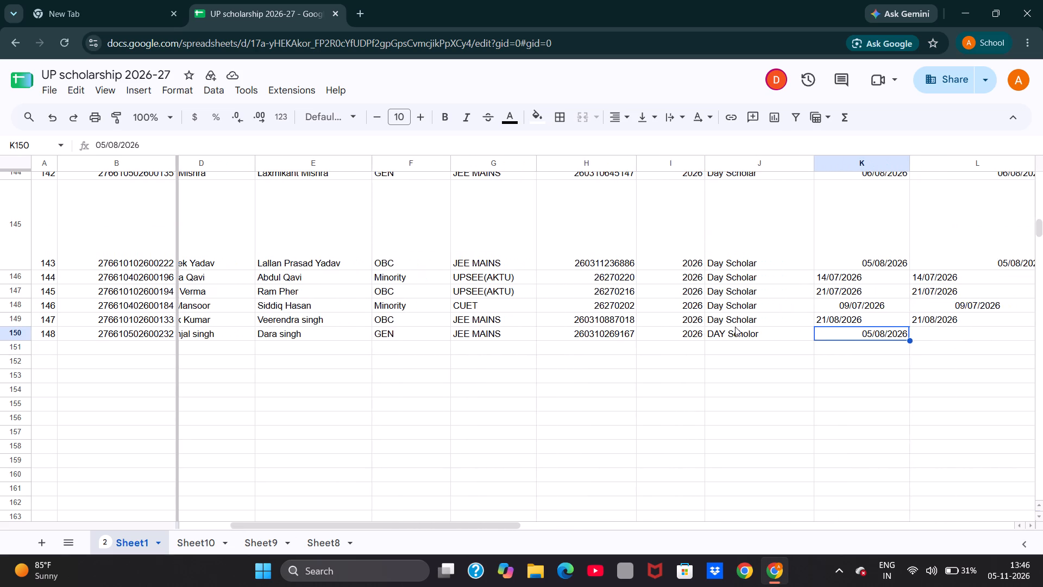
scroll(735, 327, "left", 7)
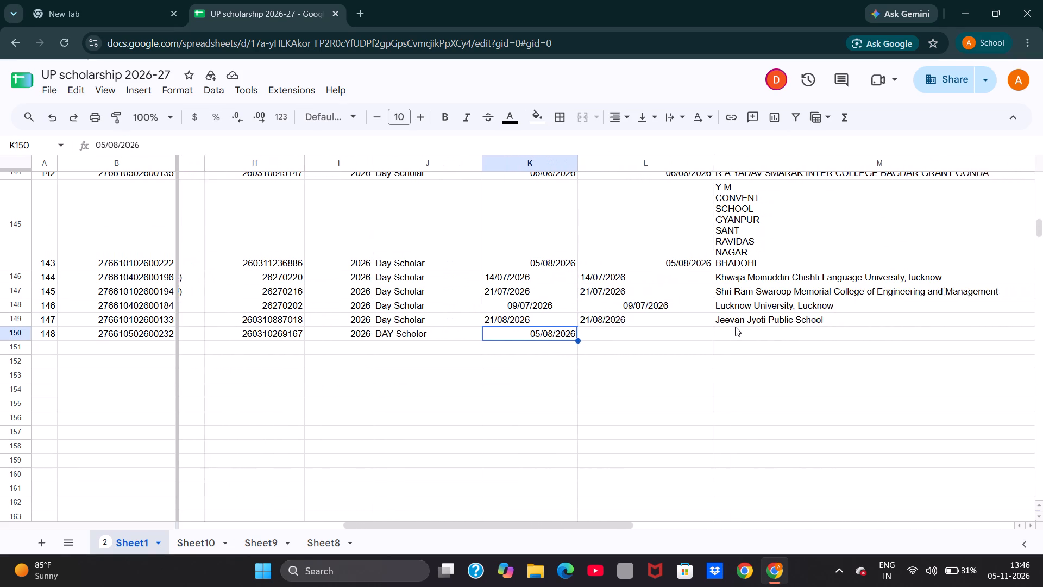
scroll(735, 327, "left", 2)
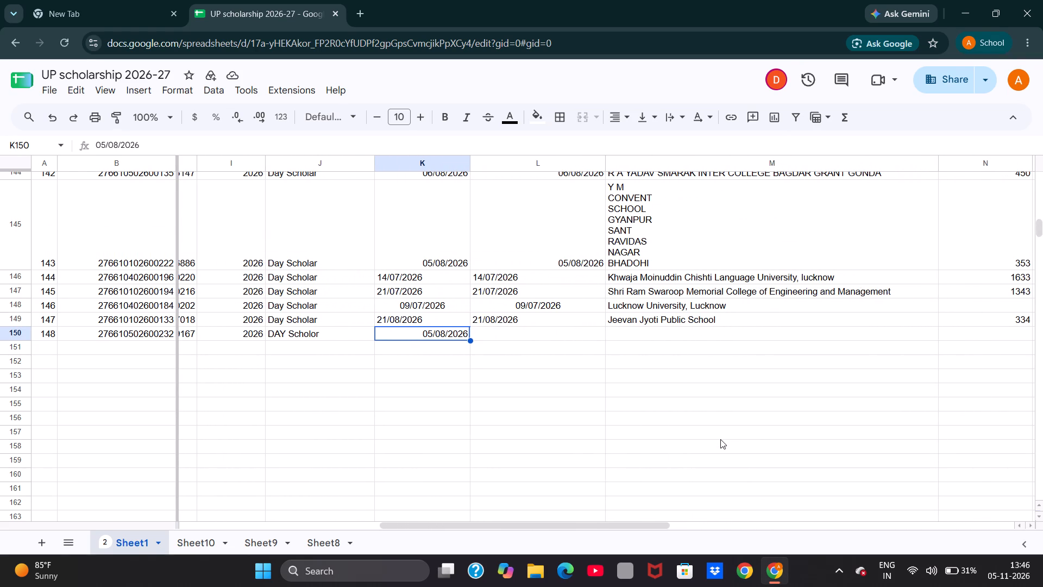
scroll(548, 358, "up", 5)
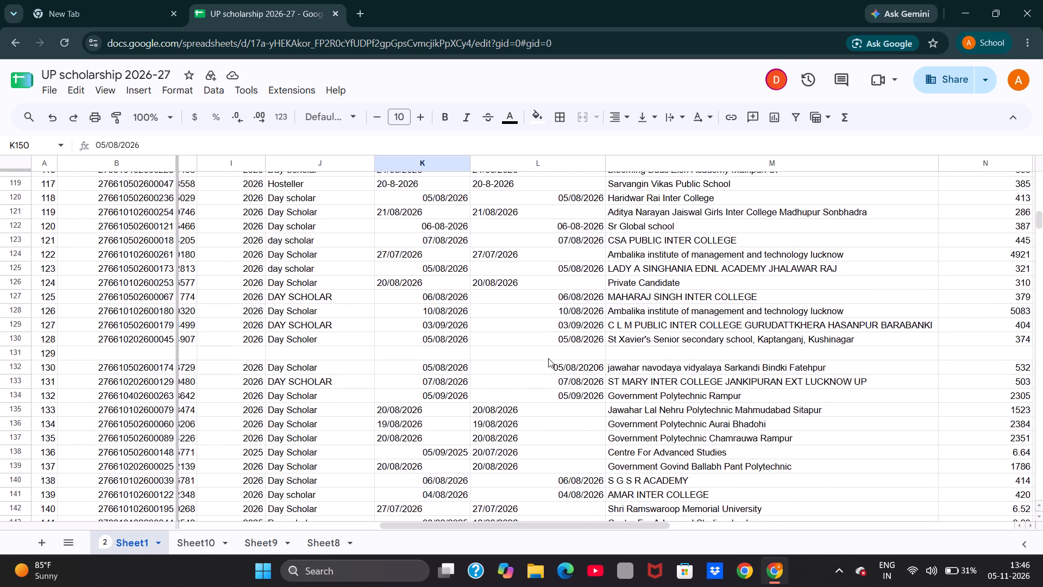
scroll(548, 358, "up", 8)
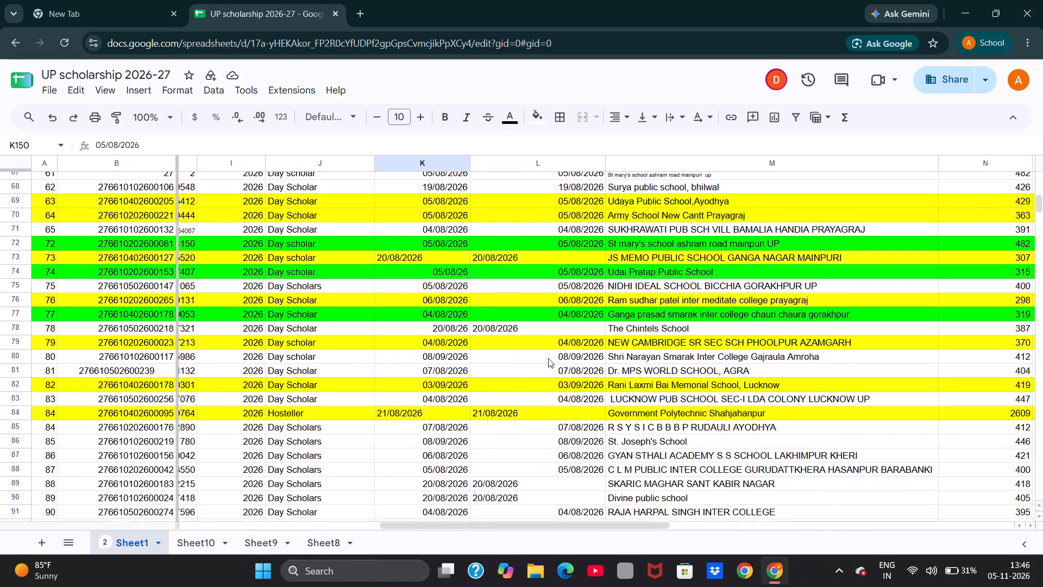
scroll(548, 358, "up", 8)
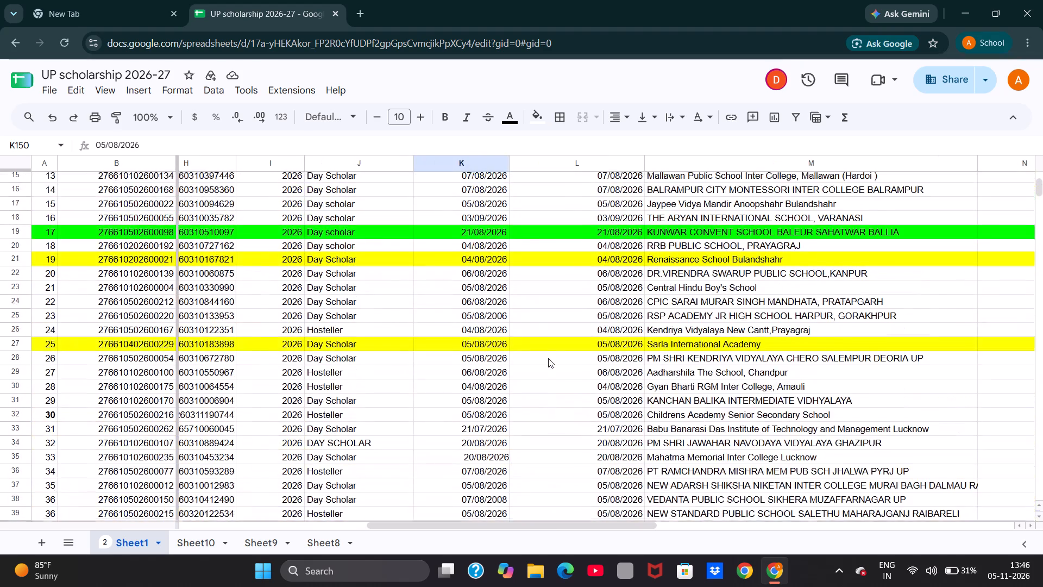
scroll(548, 358, "up", 6)
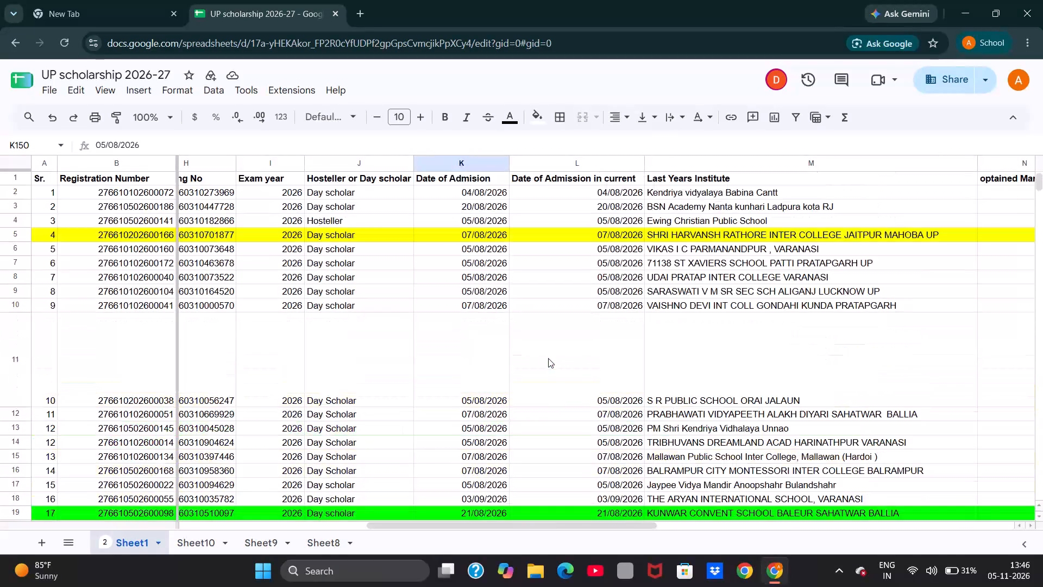
left_click_drag(548, 358, 569, 238)
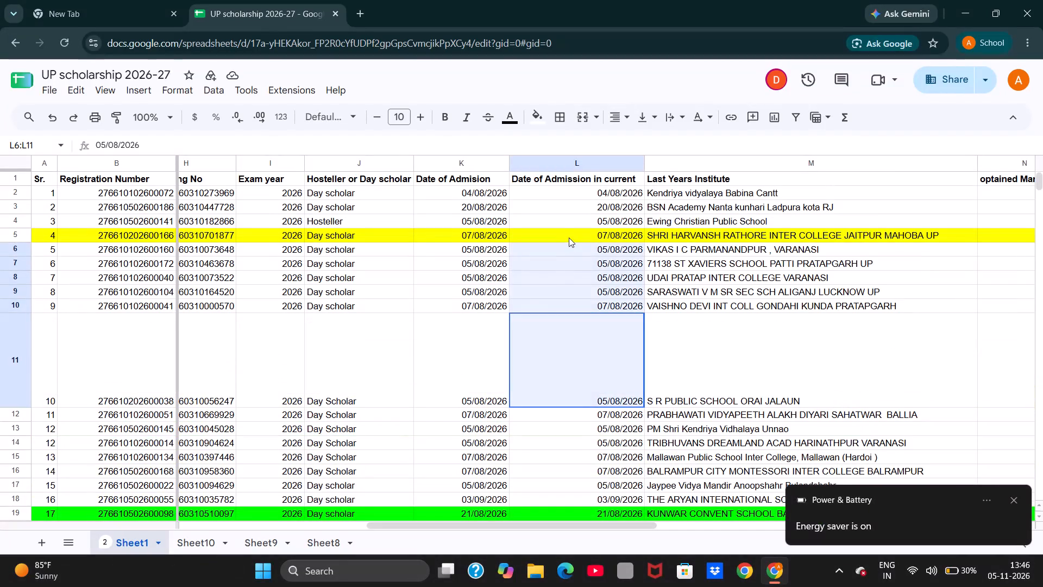
left_click_drag(569, 238, 535, 271)
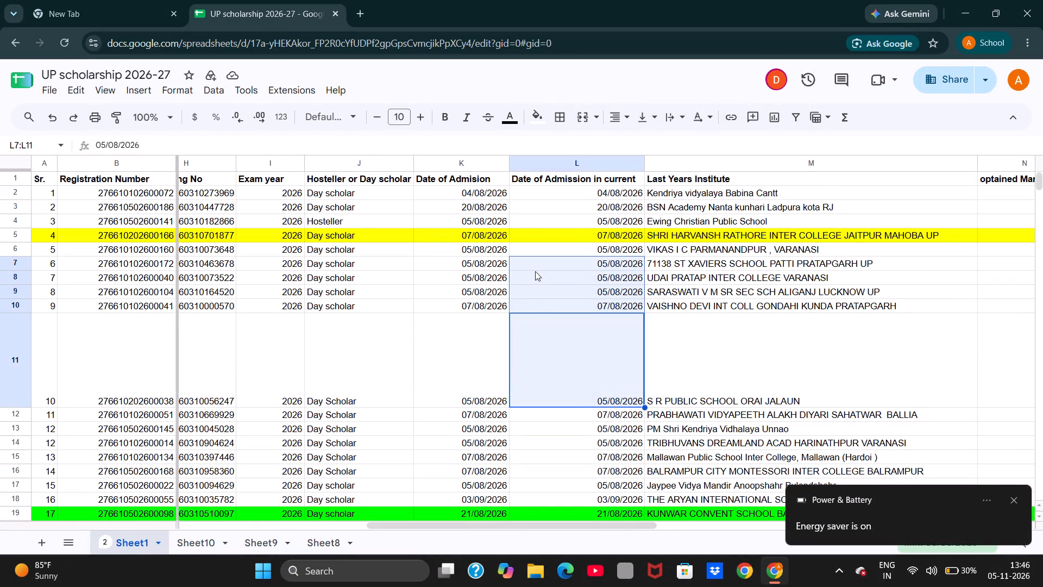
scroll(535, 271, "down", 9)
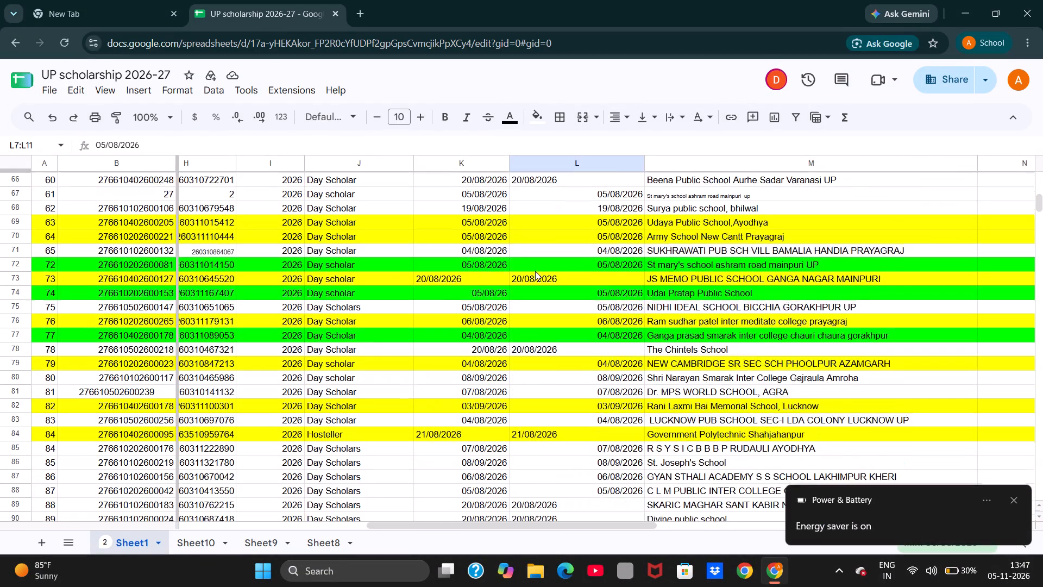
scroll(535, 271, "down", 10)
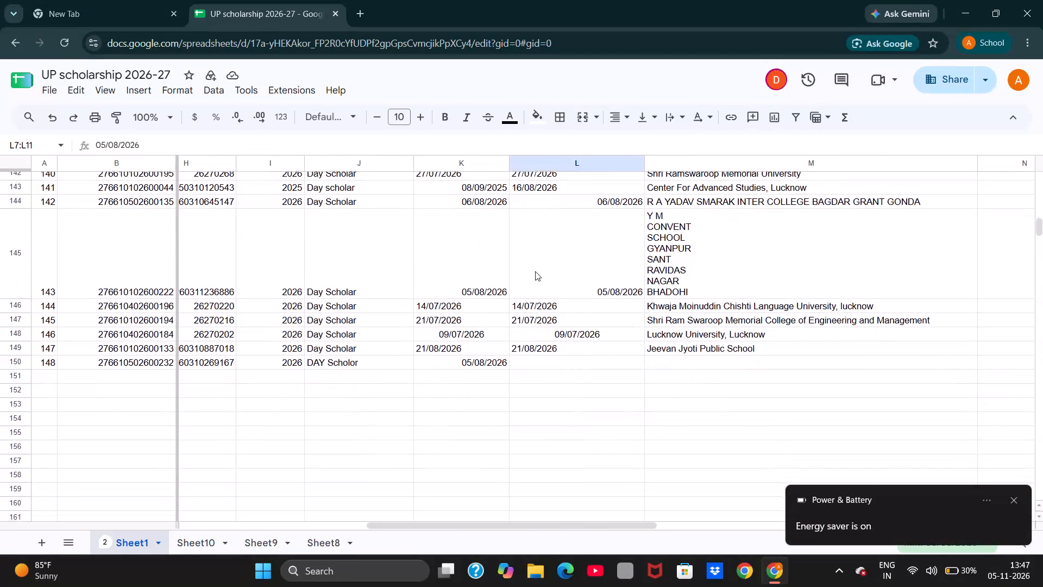
scroll(535, 271, "down", 1)
left_click(554, 347)
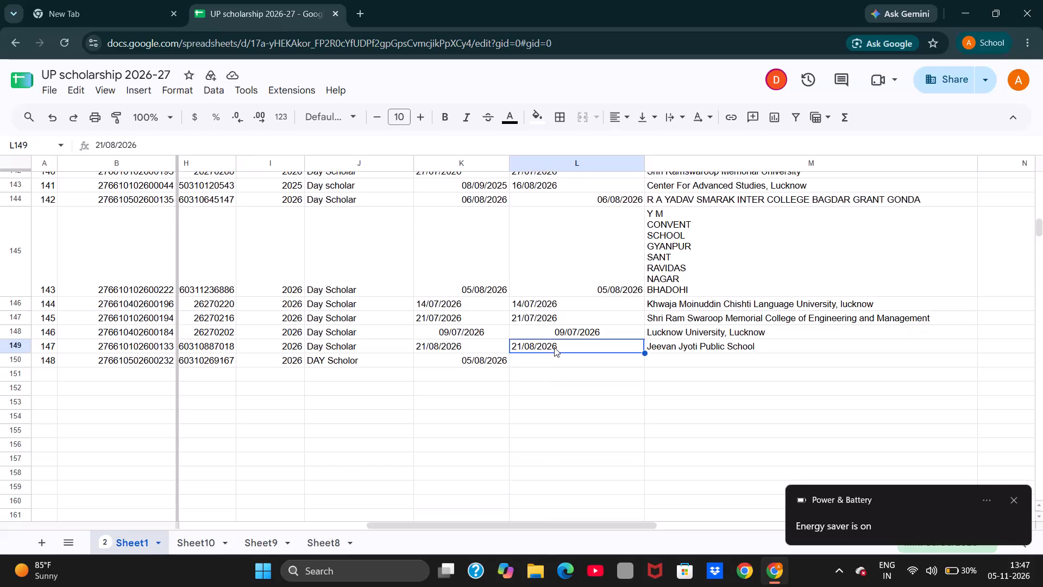
left_click(554, 367)
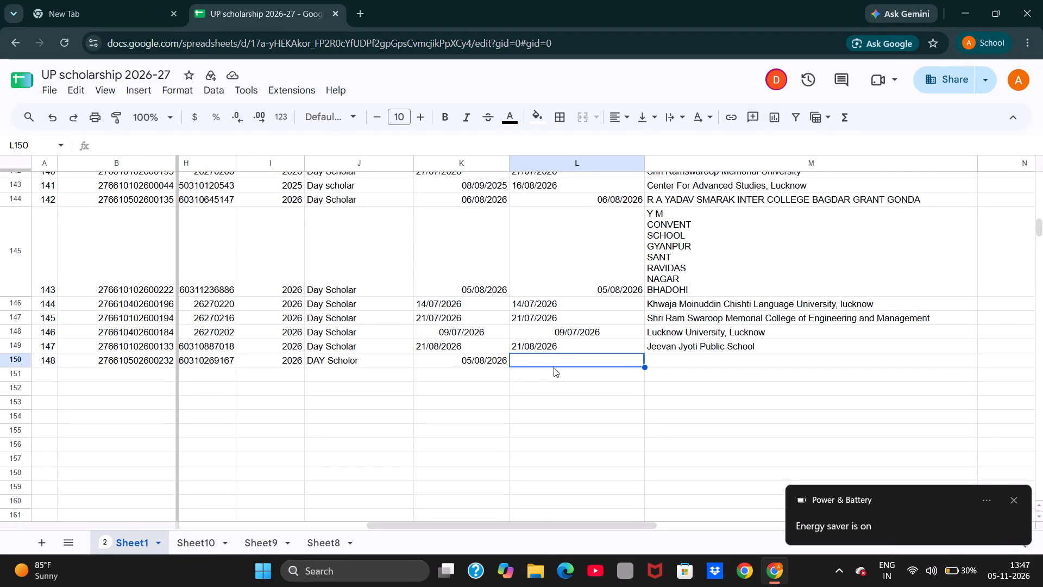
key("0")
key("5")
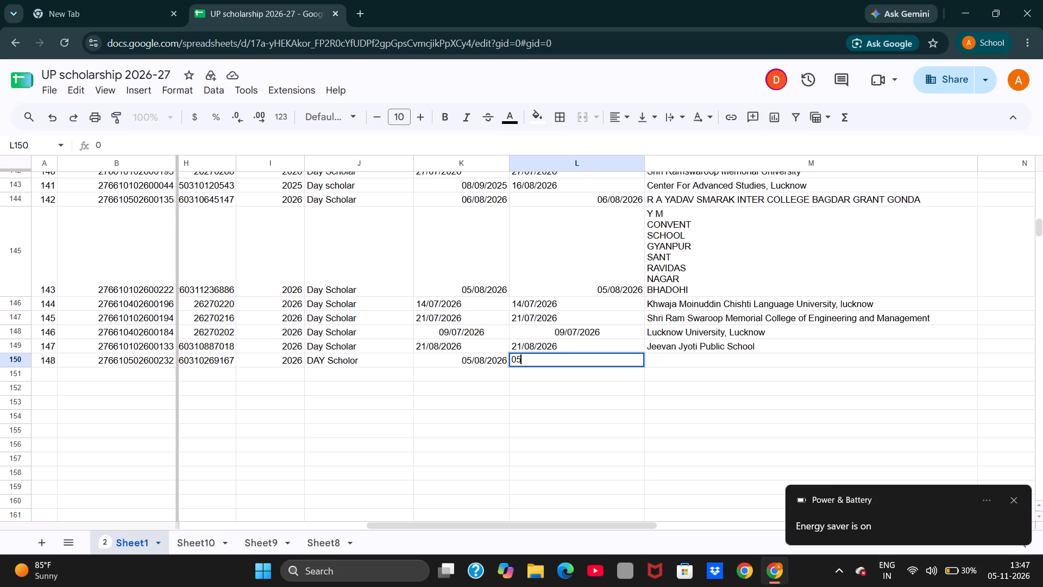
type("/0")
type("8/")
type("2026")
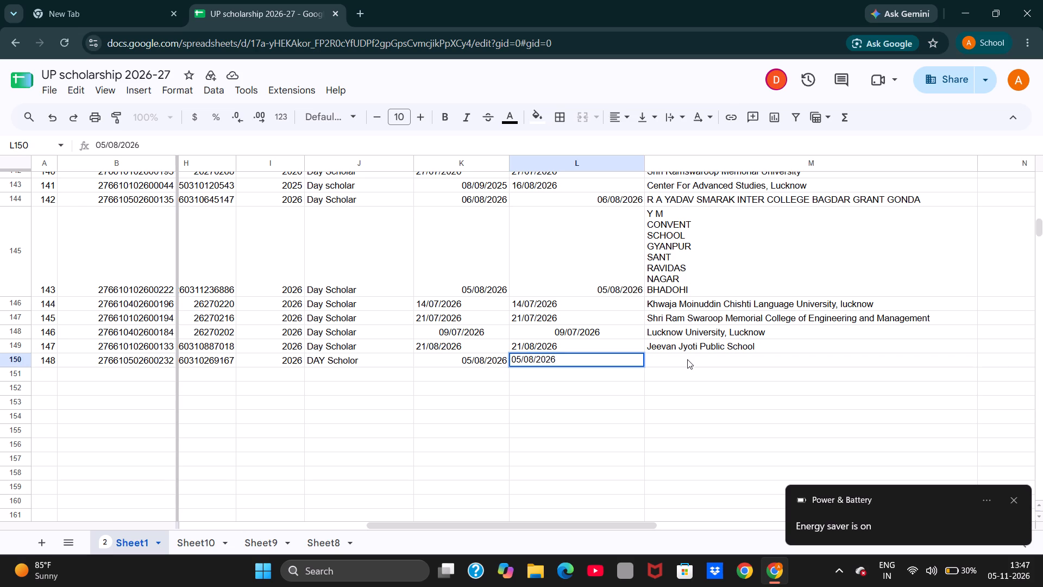
Enter "SMDDSBS INTER COLLEGE" as the last year's institute in cell M150 of entry 148, checking how earlier rows fill that column.
left_click(687, 359)
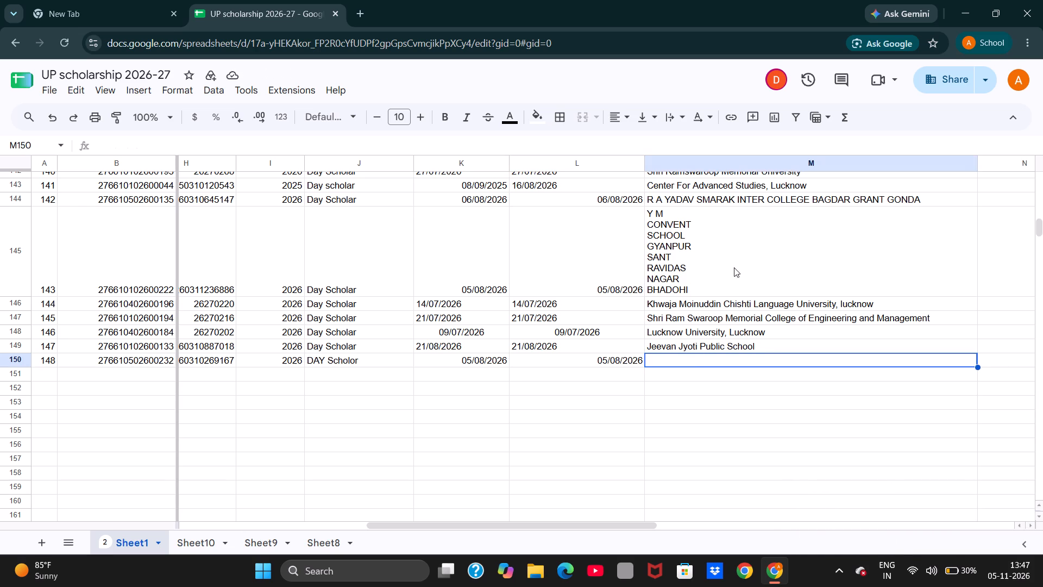
scroll(737, 259, "up", 8)
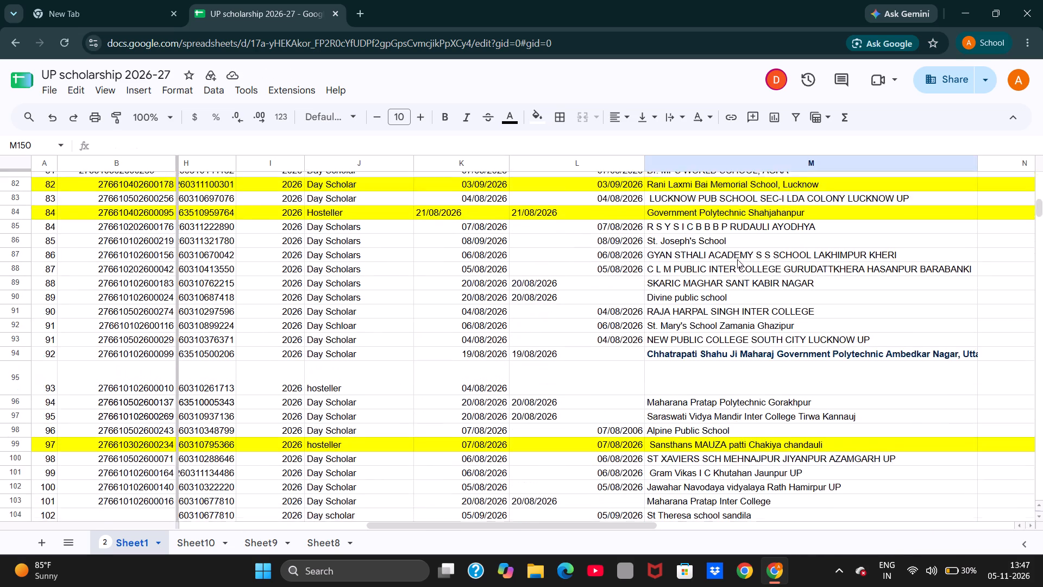
scroll(737, 259, "up", 8)
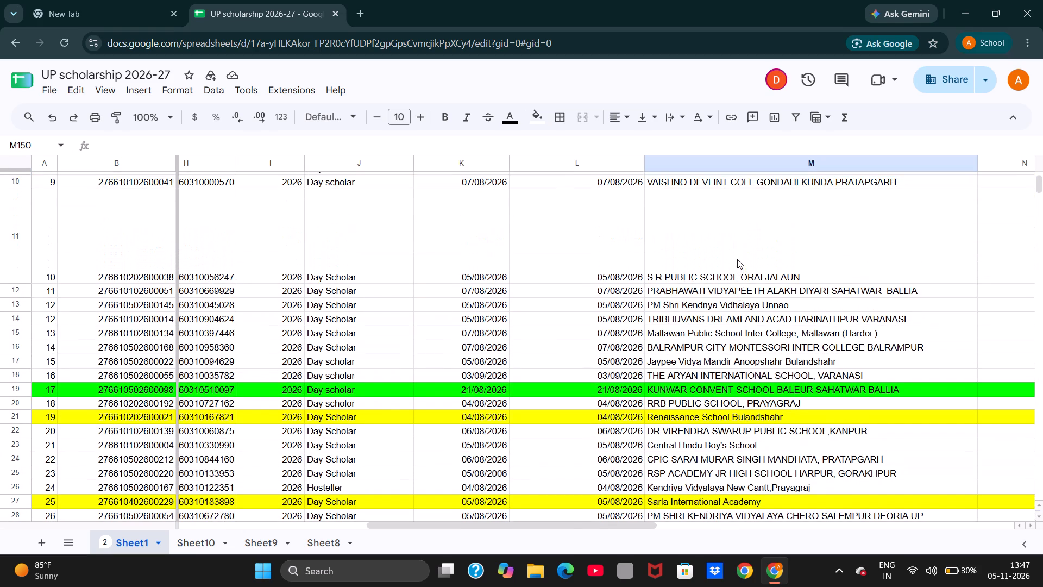
scroll(737, 259, "down", 12)
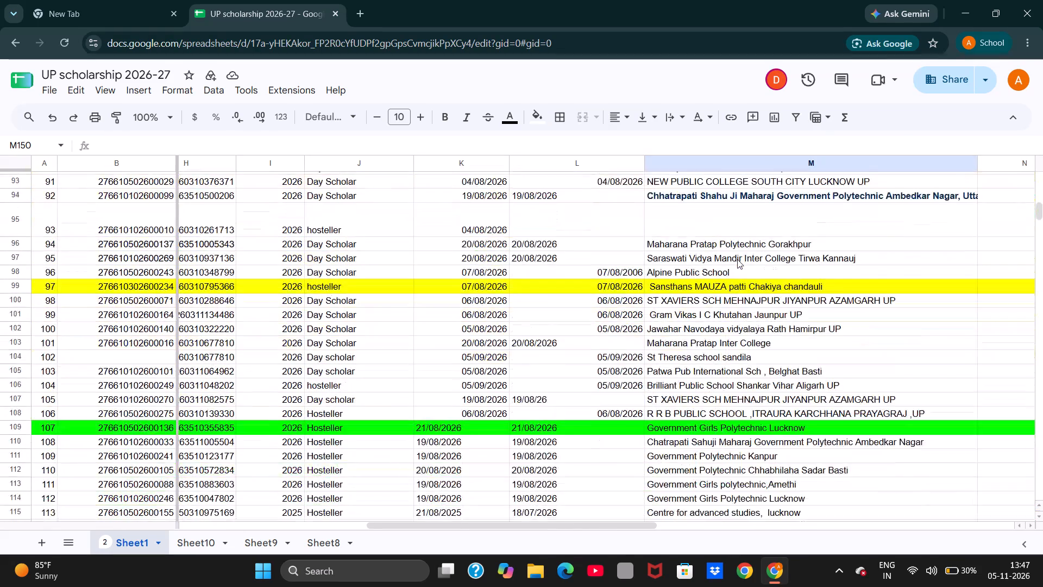
scroll(737, 259, "down", 3)
scroll(737, 259, "up", 2)
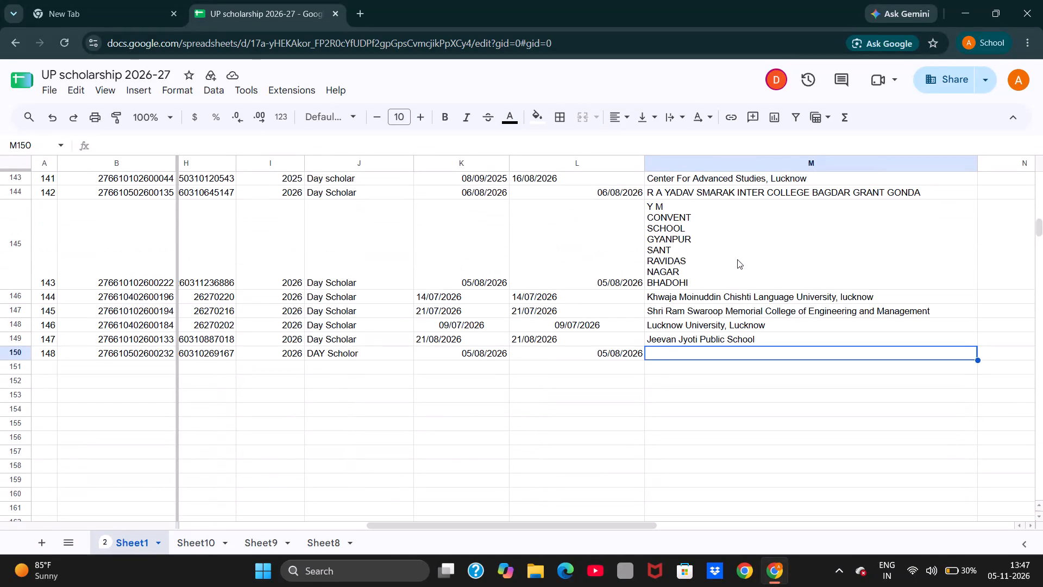
left_click(713, 346)
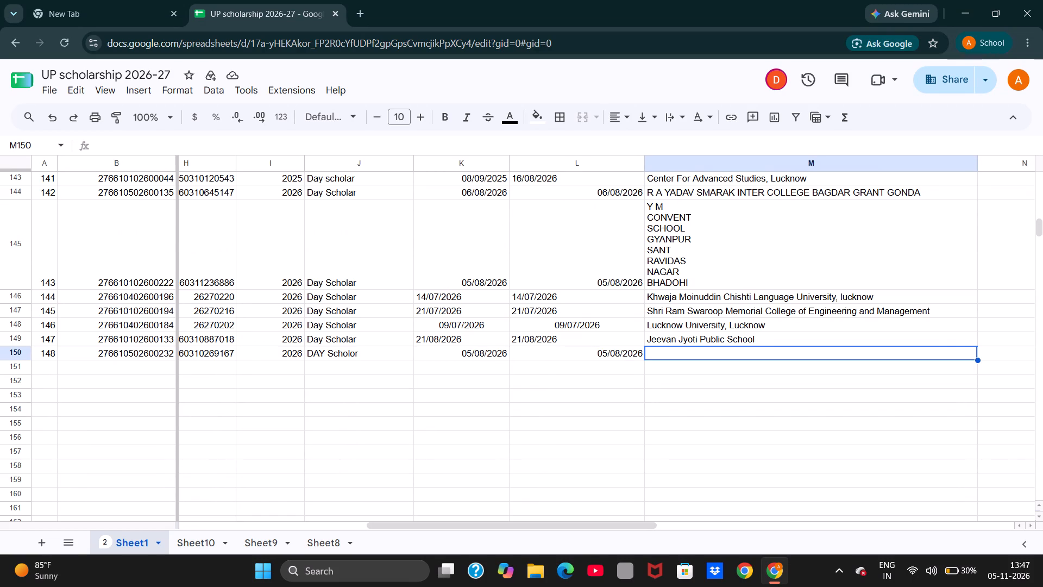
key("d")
key("BackSpace")
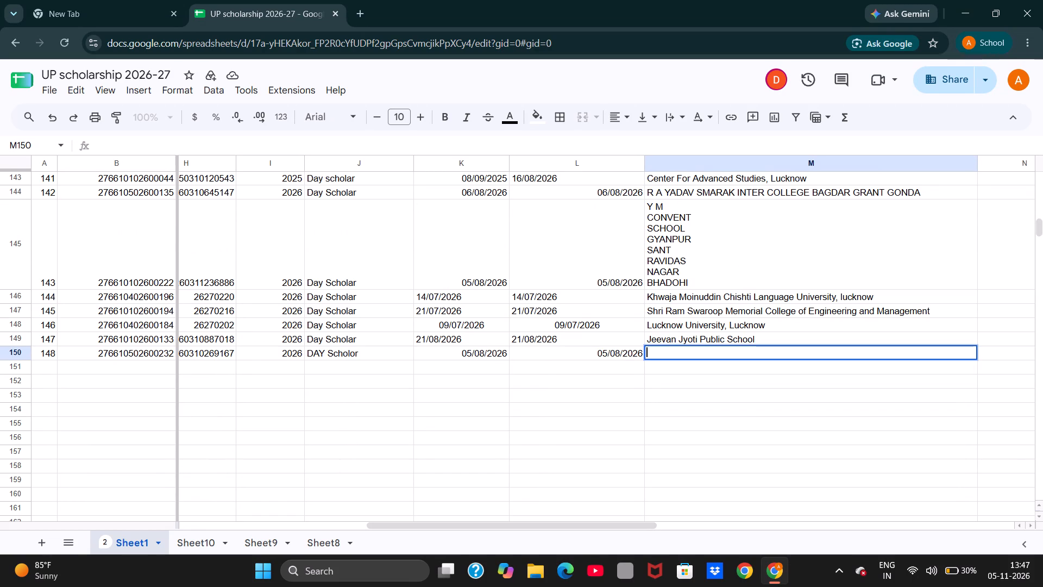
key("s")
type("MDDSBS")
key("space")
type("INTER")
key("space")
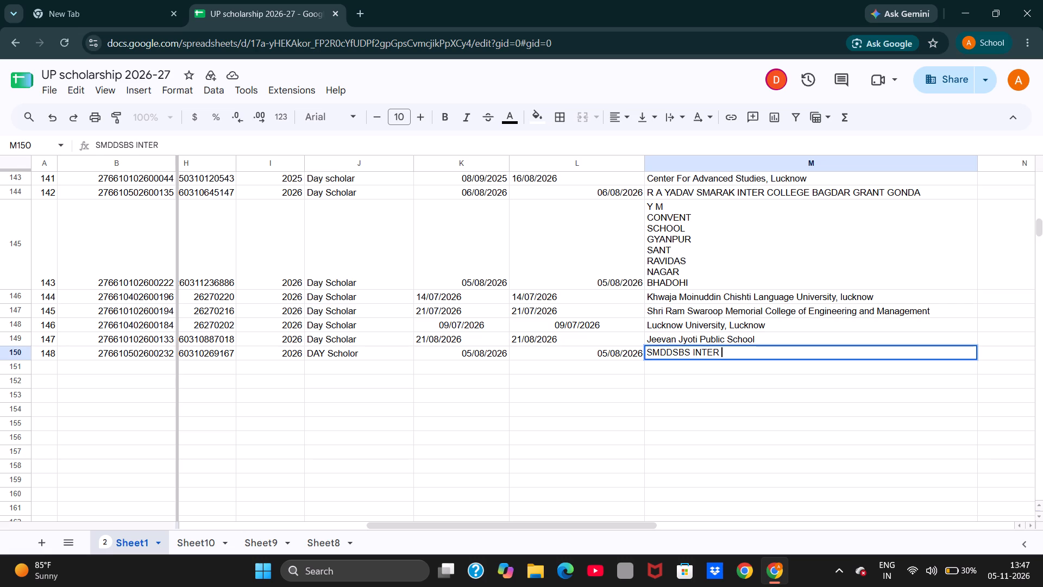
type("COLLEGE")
scroll(871, 299, "left", 2)
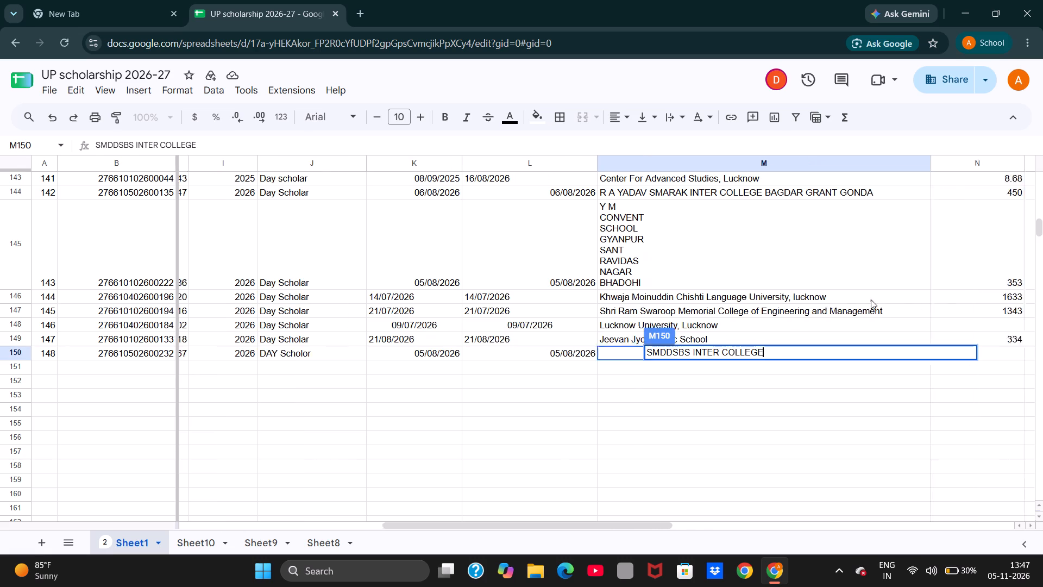
scroll(871, 299, "left", 3)
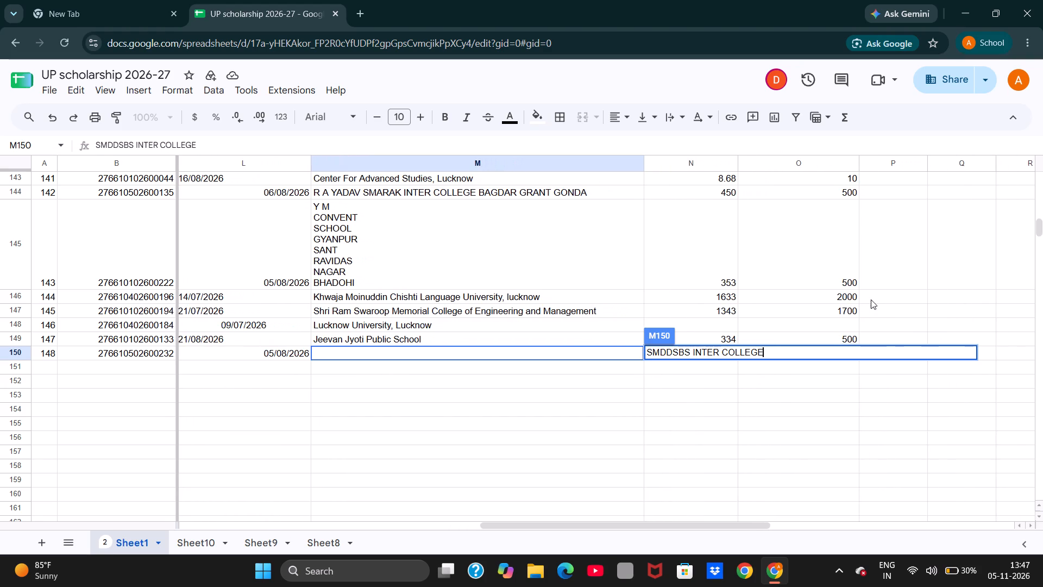
scroll(871, 299, "left", 1)
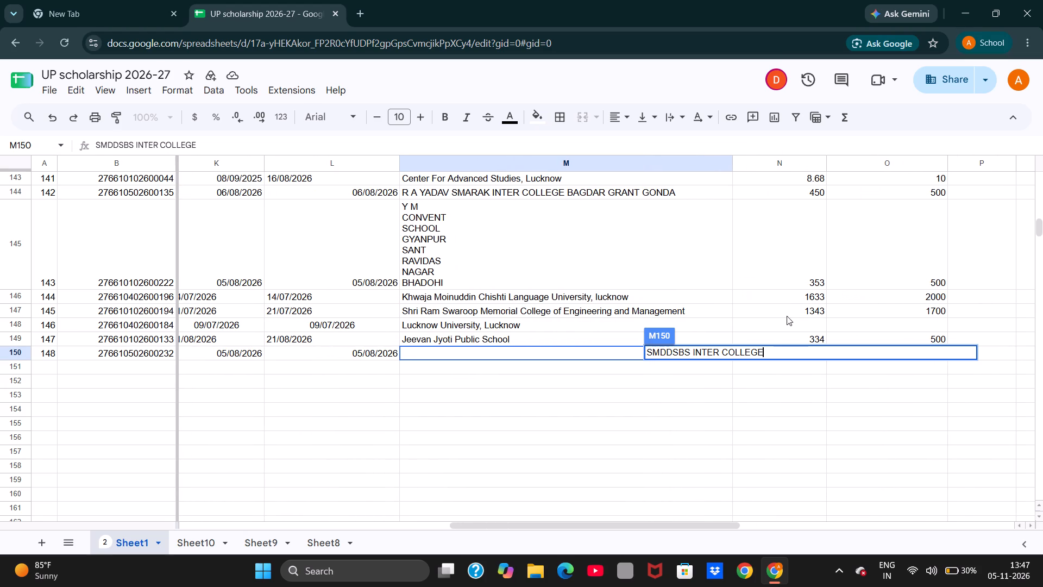
left_click(594, 348)
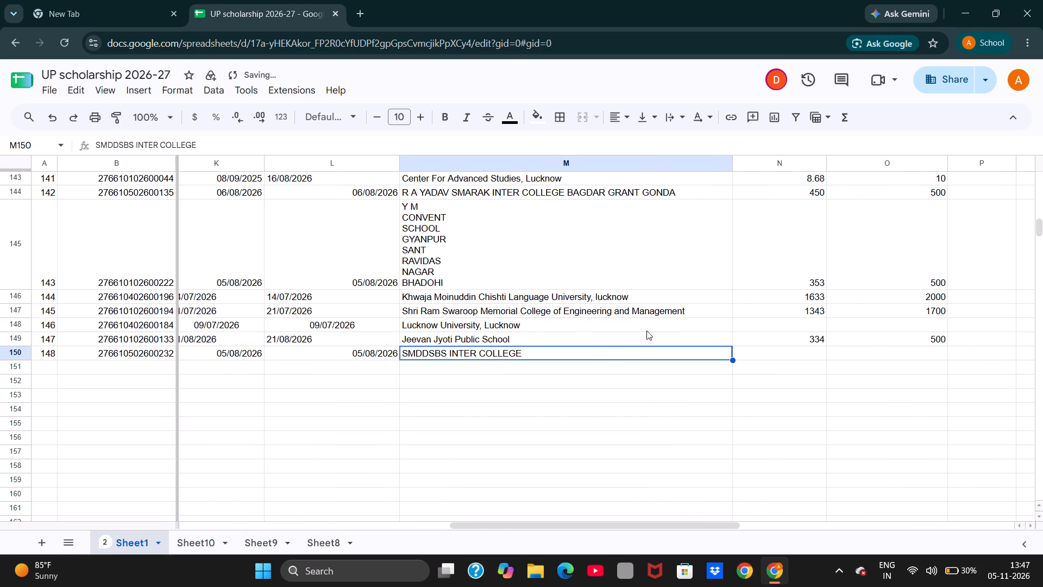
Enter 500 as the last year total marks in cell O150 of entry 148, checking the marks columns' headings and earlier rows.
left_click(822, 348)
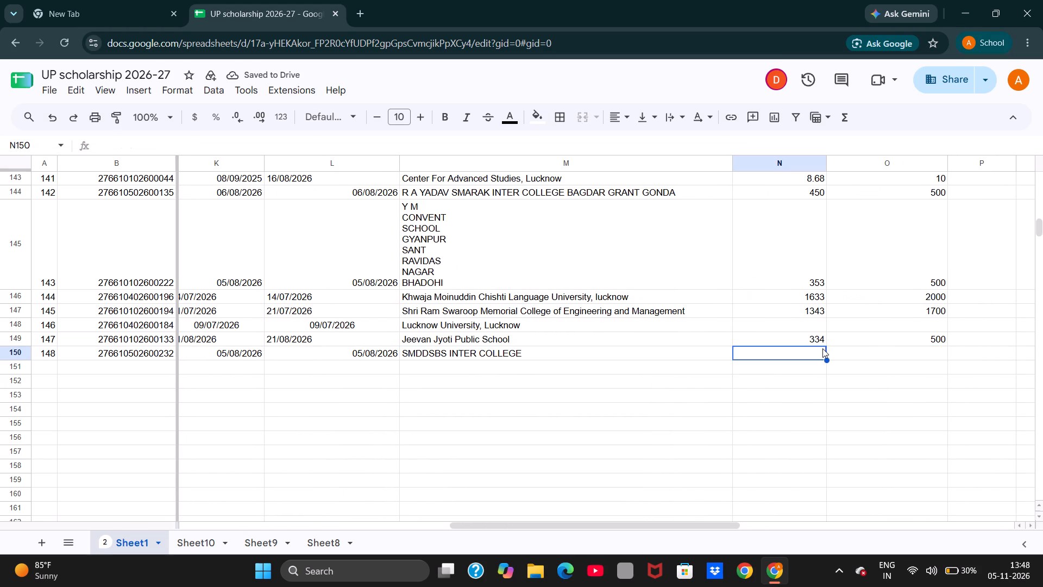
scroll(819, 304, "up", 9)
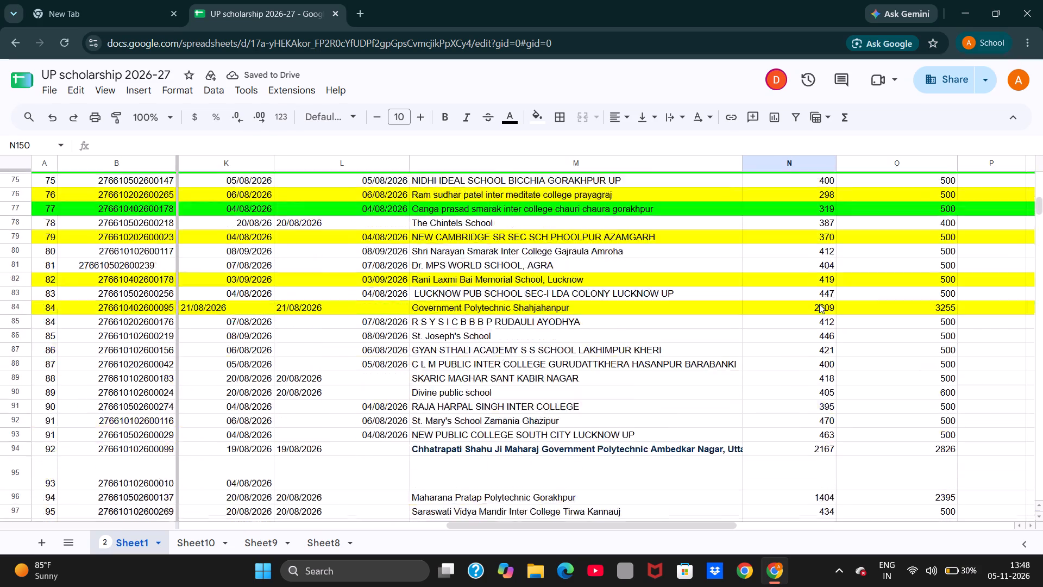
scroll(819, 304, "up", 5)
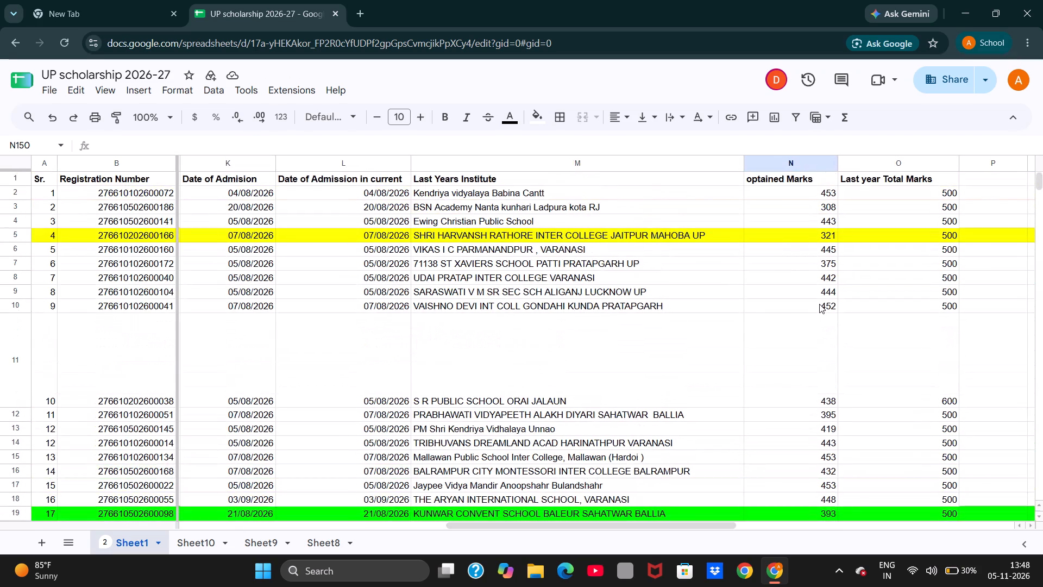
scroll(819, 304, "down", 12)
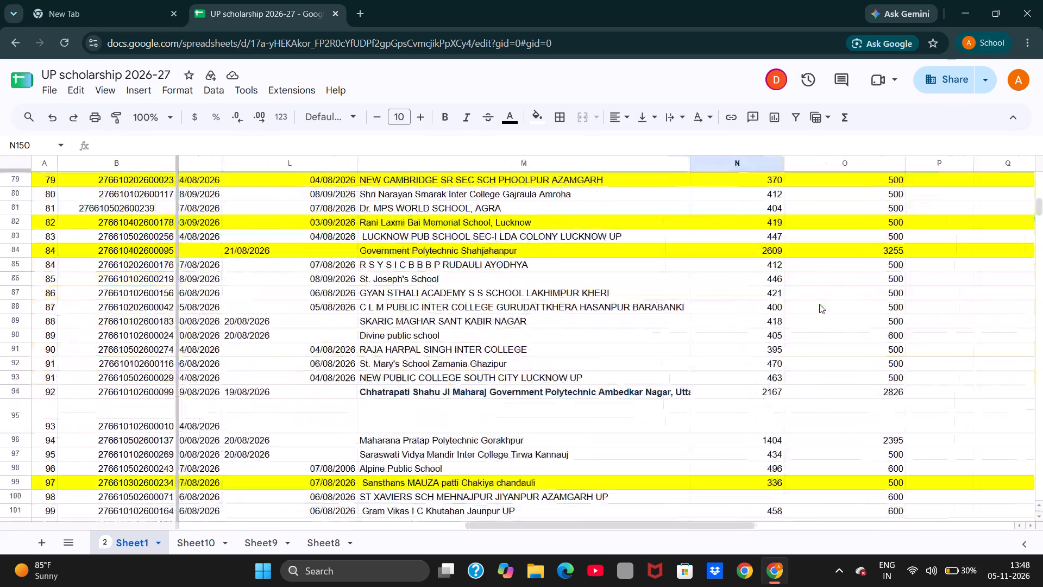
scroll(819, 304, "down", 4)
scroll(819, 304, "up", 2)
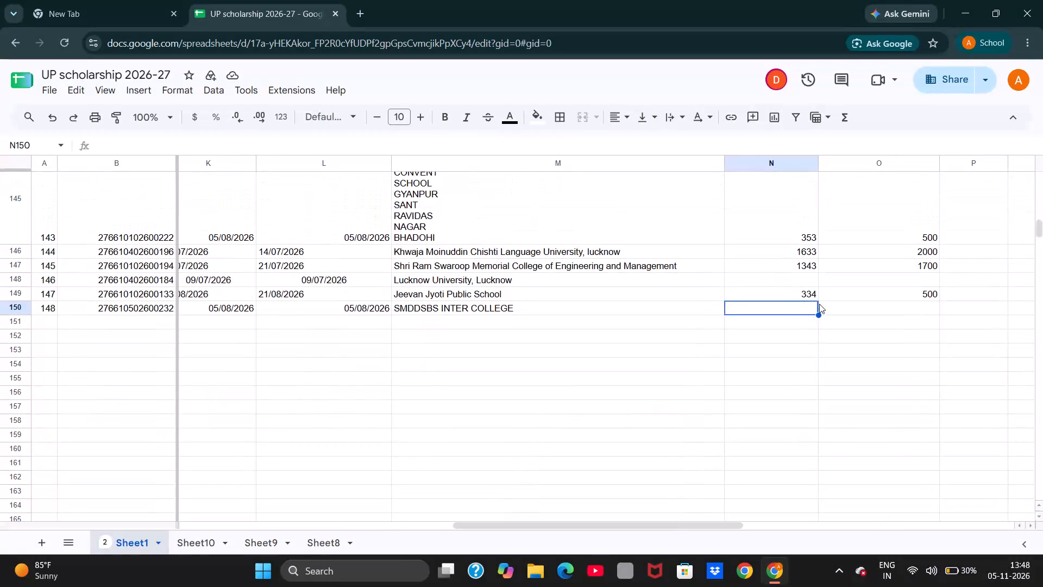
left_click(926, 308)
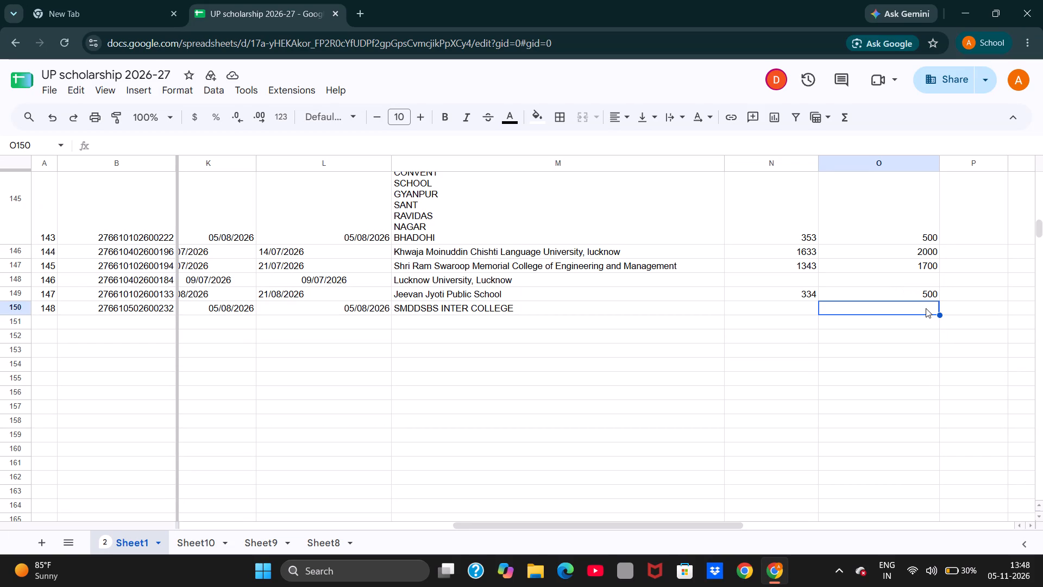
left_click(934, 304)
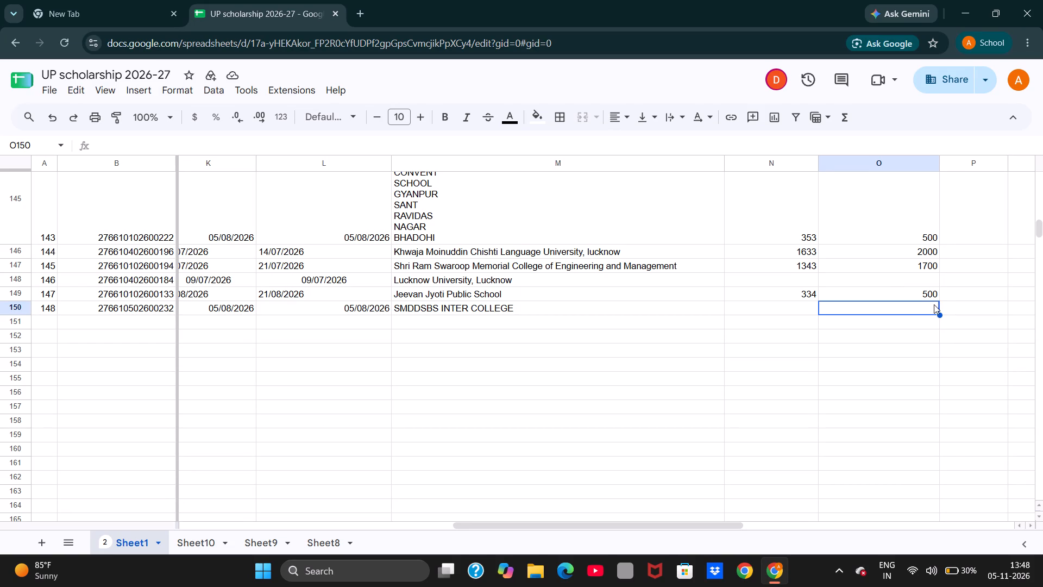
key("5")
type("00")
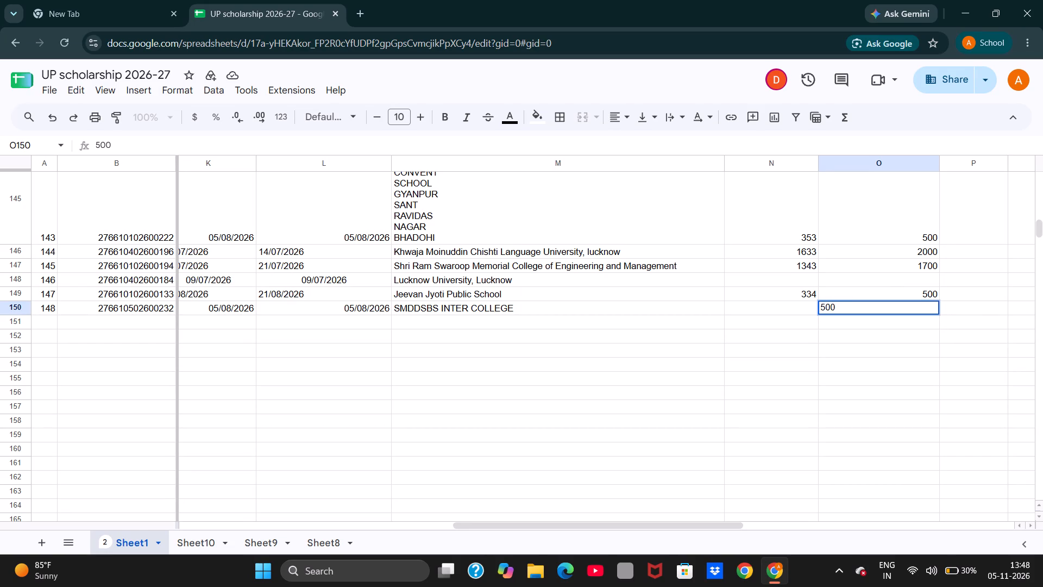
left_click(931, 307)
left_click(931, 307)
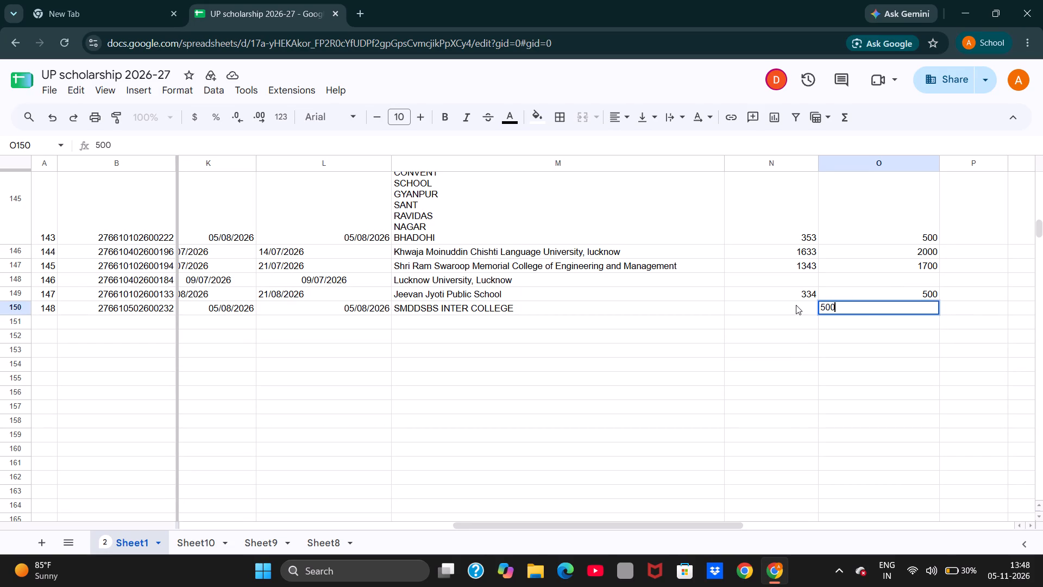
Enter 431 as the obtained marks in cell N150 of entry 148.
left_click(796, 305)
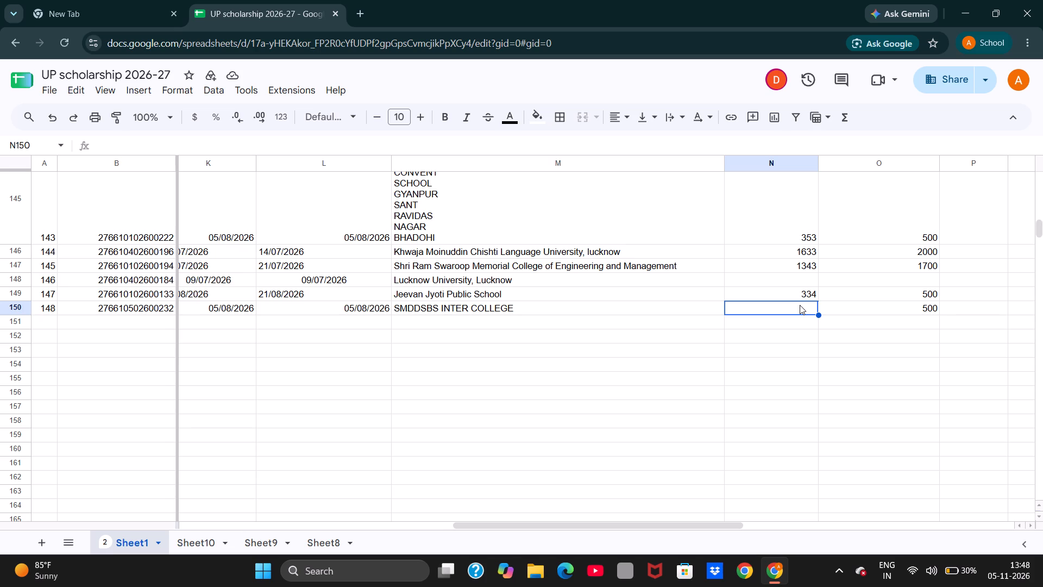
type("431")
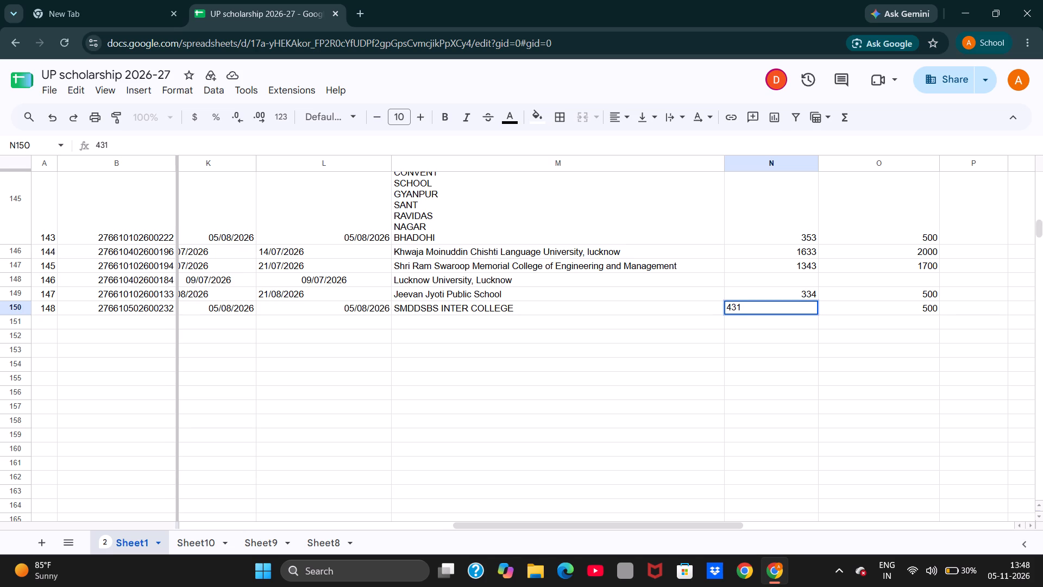
left_click(812, 303)
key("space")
key("Return")
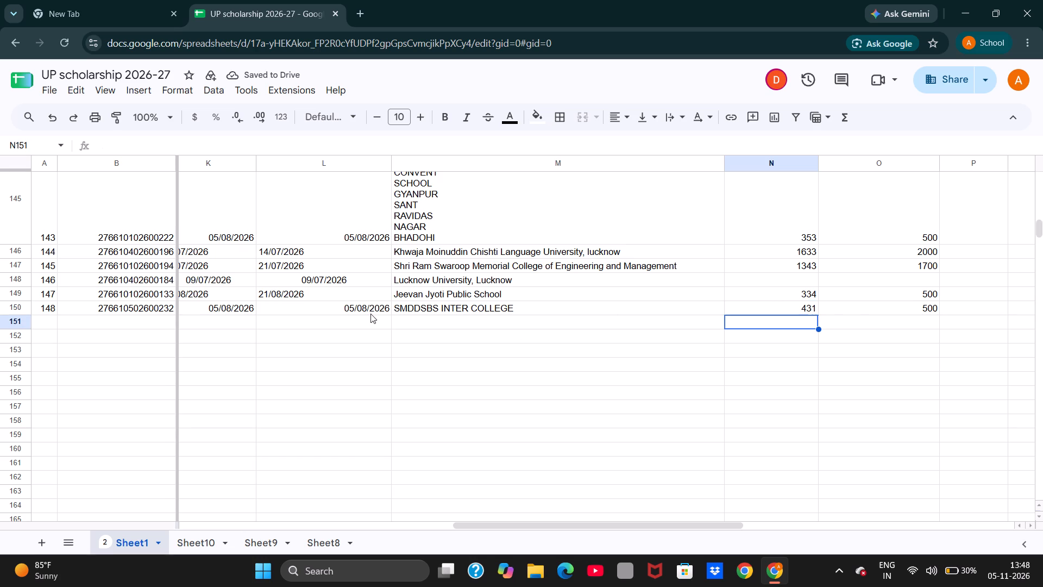
Review the filled-in row of entry 148 from the marks back to the student's name columns.
scroll(429, 310, "right", 4)
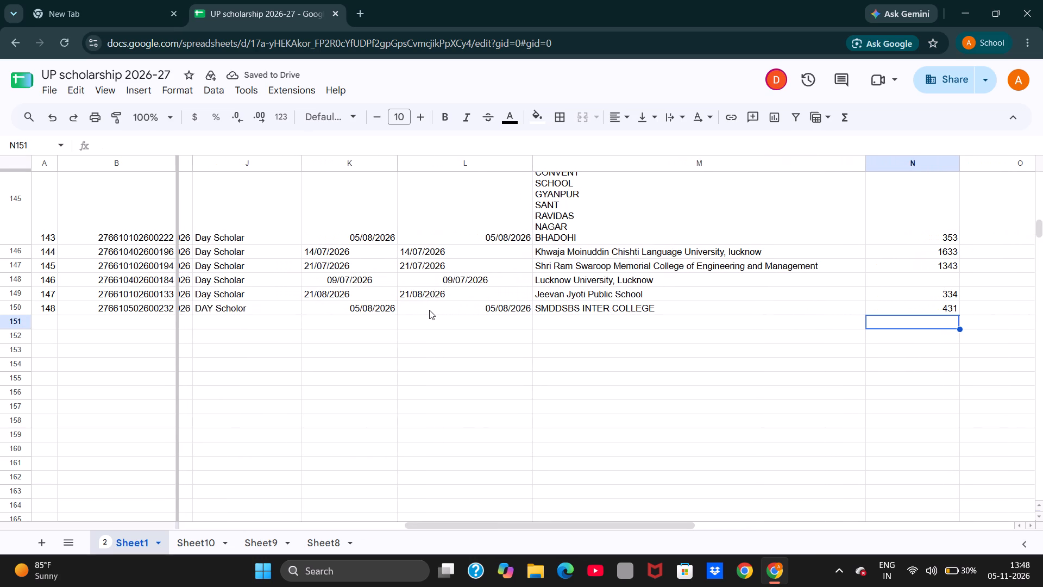
scroll(429, 310, "right", 3)
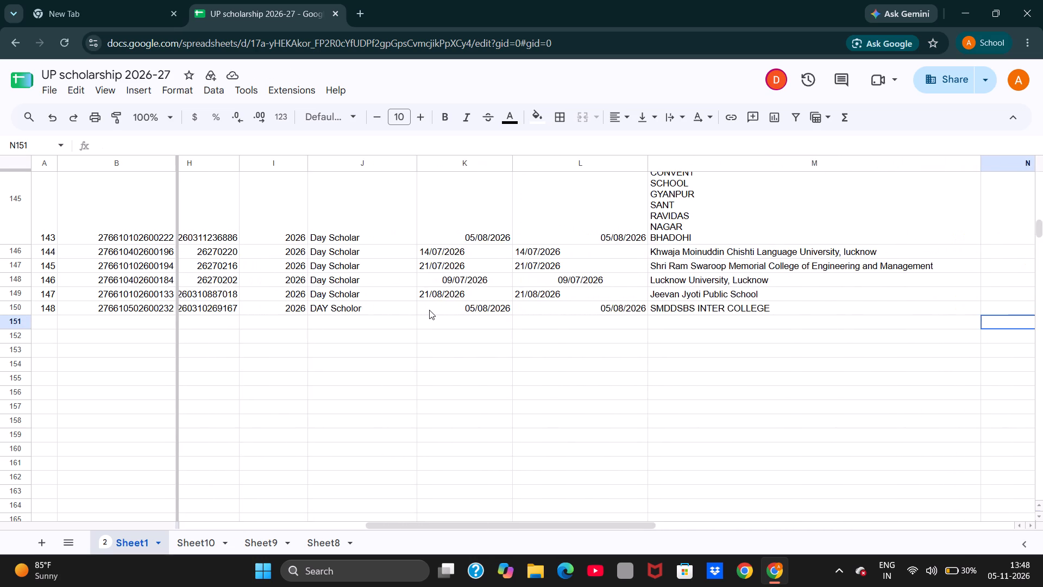
scroll(429, 310, "right", 10)
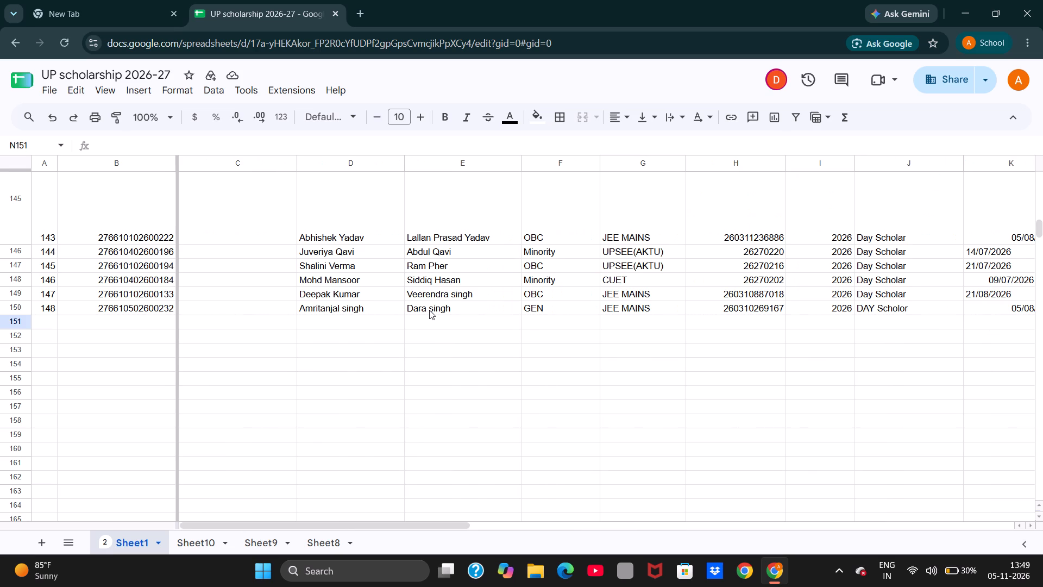
scroll(529, 147, "up", 6)
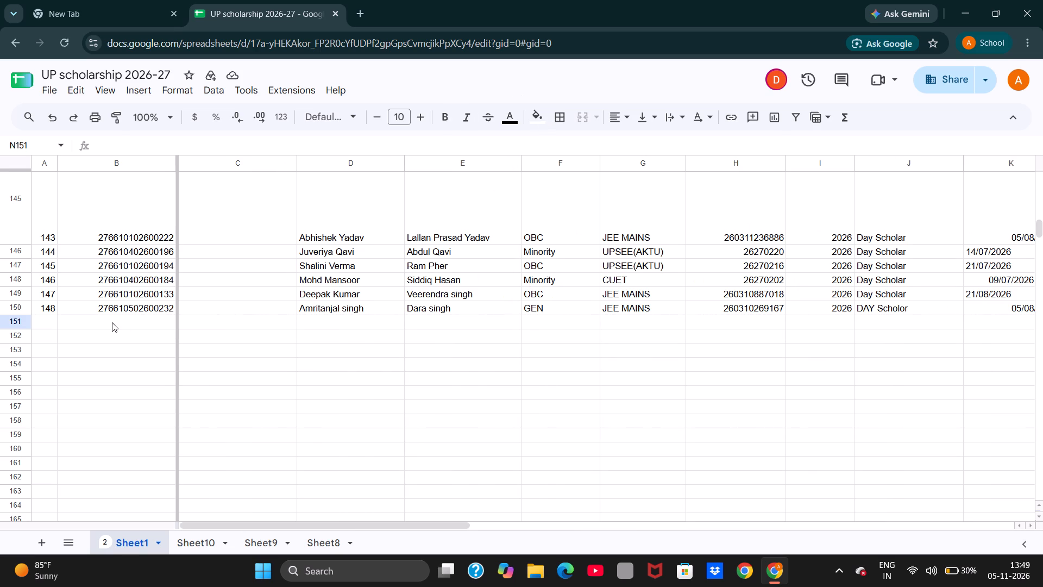
Select the empty registration number cell B151 below entry 148 and look through the earlier student rows.
left_click(111, 320)
scroll(269, 220, "up", 4)
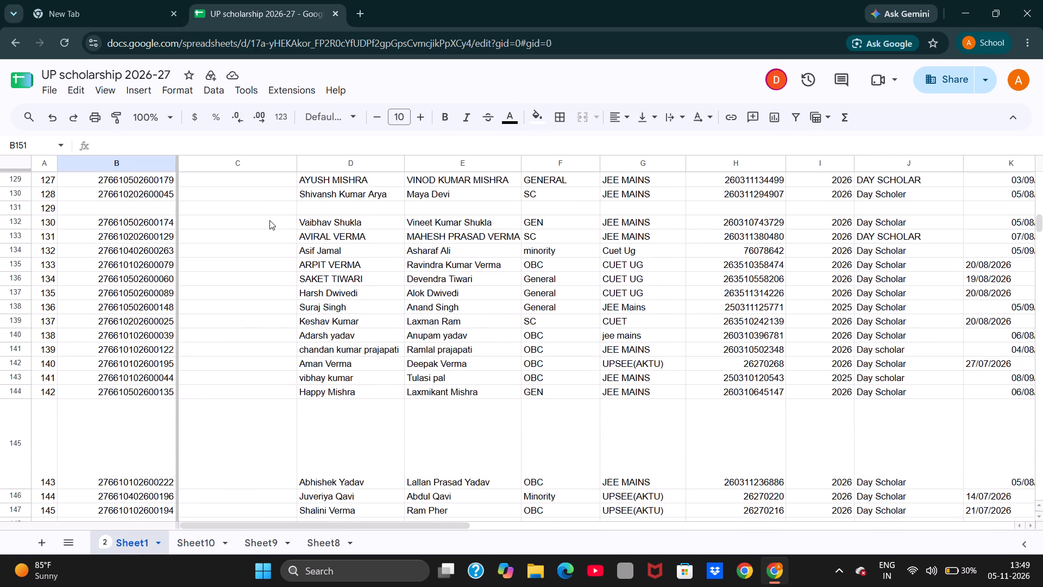
scroll(269, 220, "up", 14)
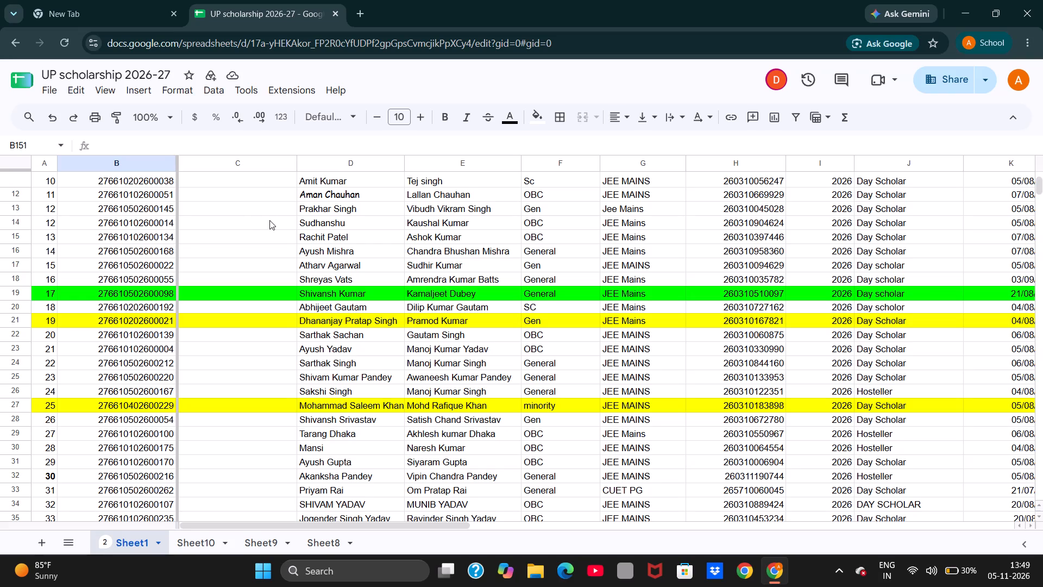
scroll(262, 253, "up", 2)
scroll(262, 253, "down", 4)
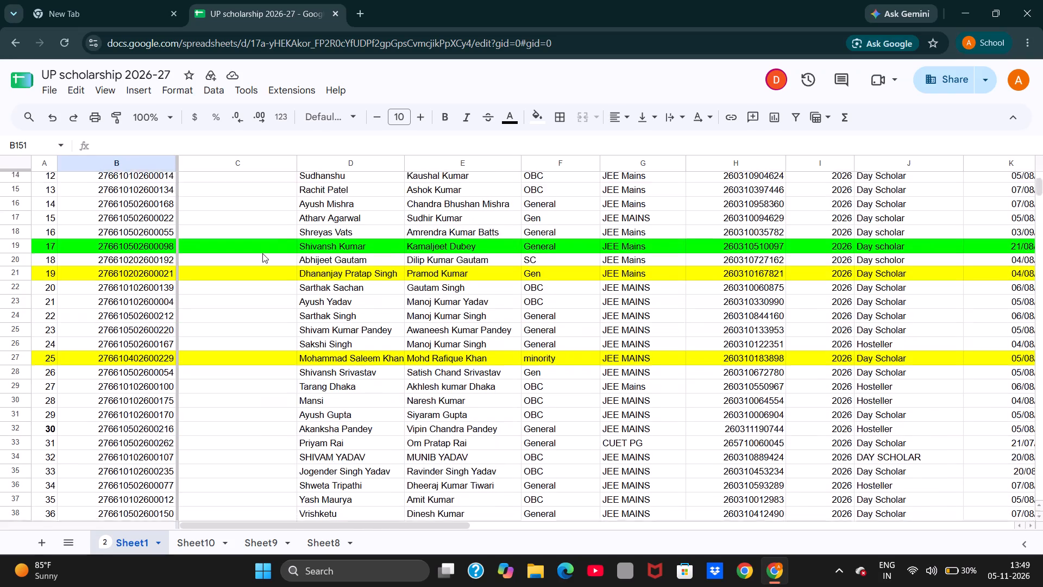
scroll(262, 253, "down", 11)
scroll(262, 253, "up", 1)
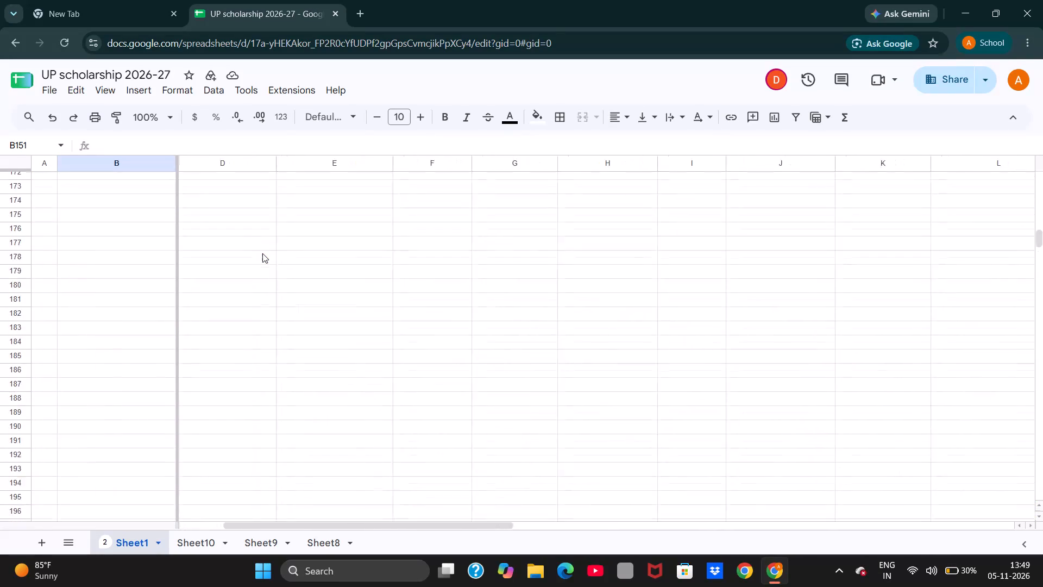
scroll(262, 253, "up", 1)
scroll(262, 253, "down", 2)
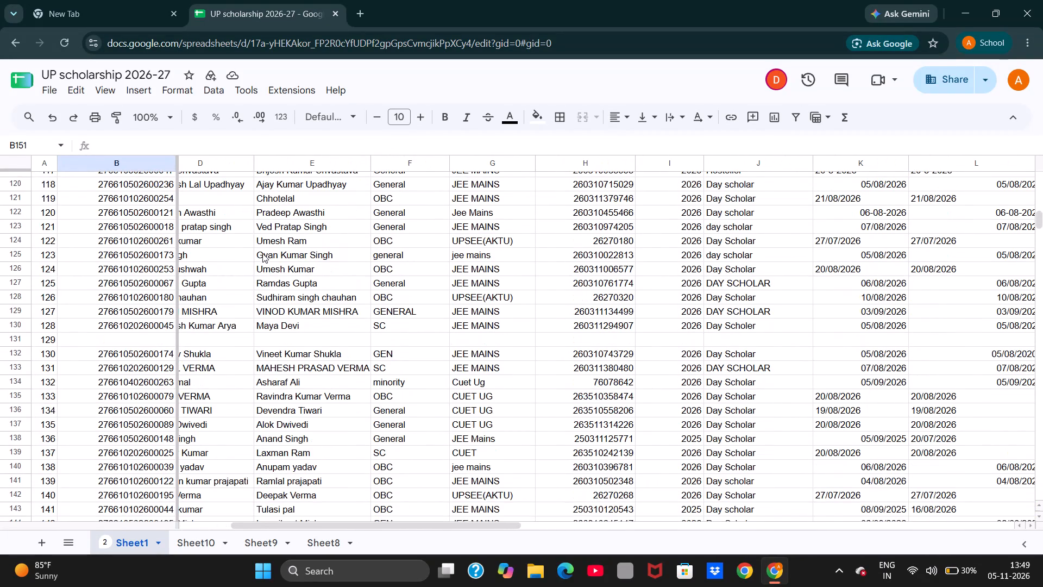
scroll(262, 253, "right", 4)
scroll(262, 253, "down", 1)
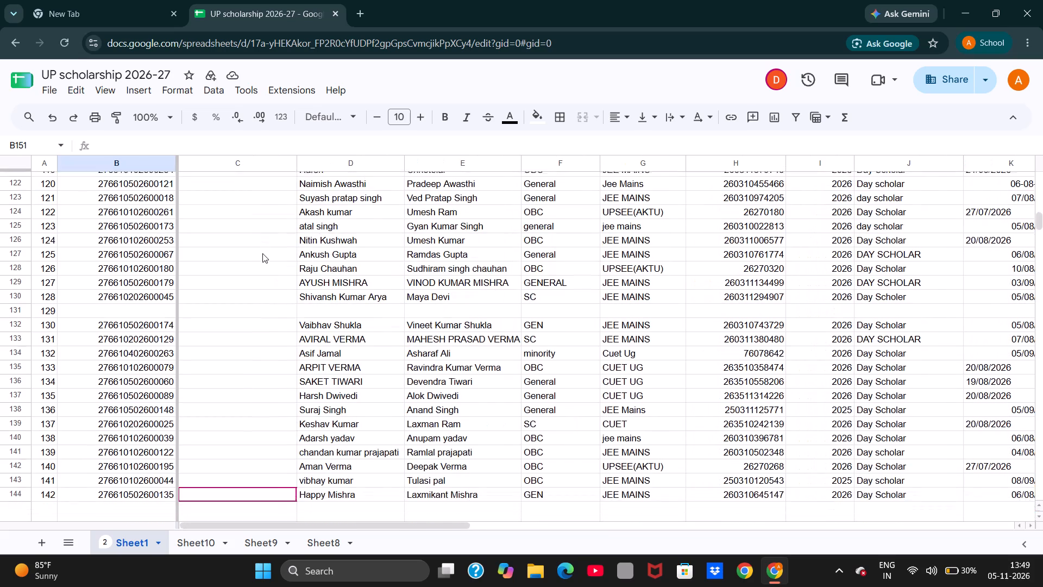
scroll(262, 253, "down", 3)
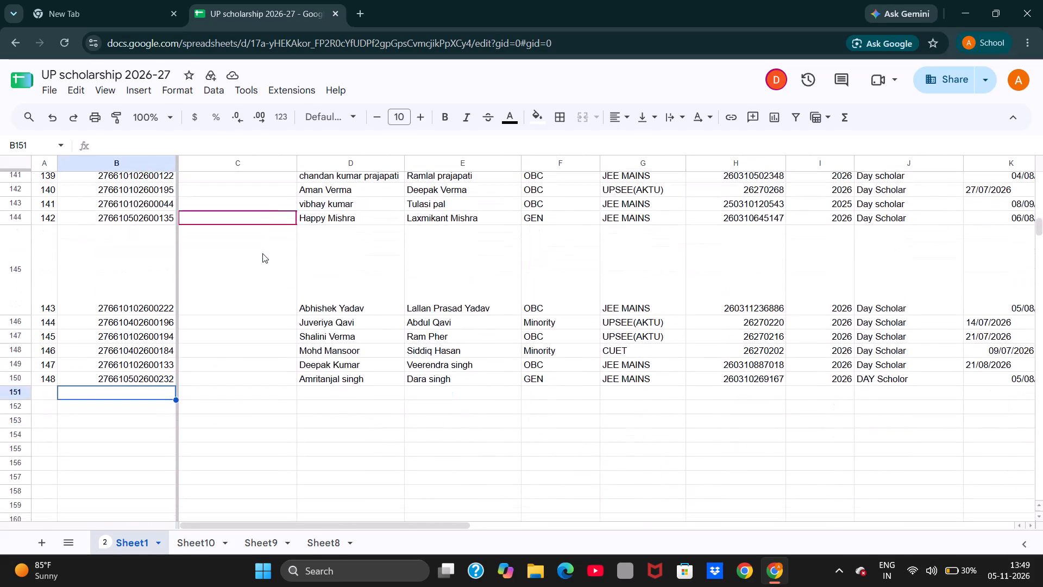
scroll(262, 253, "down", 1)
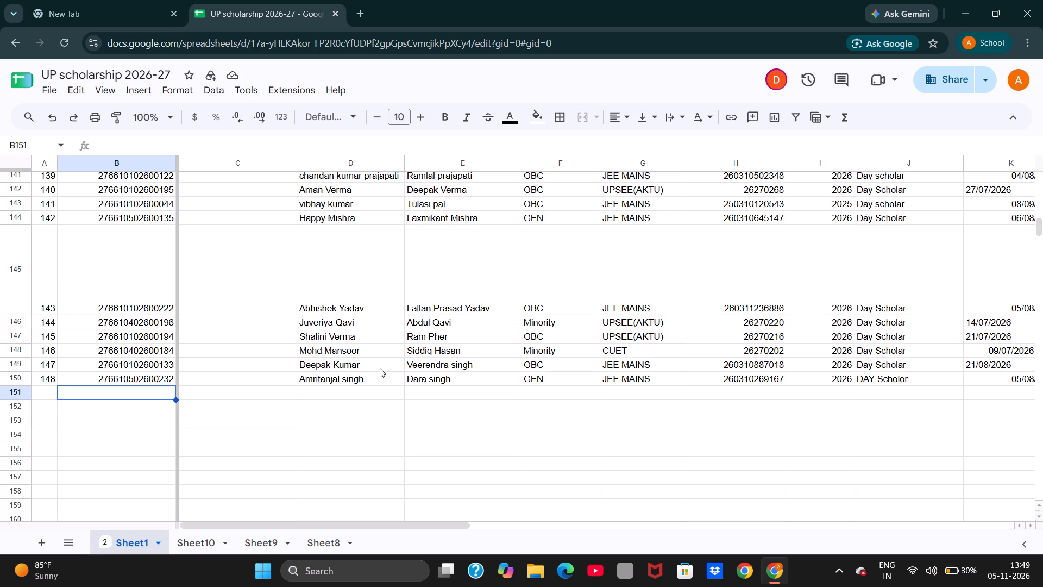
Review the last entries from the name columns across to last year's institute, including entry 148.
scroll(380, 368, "left", 3)
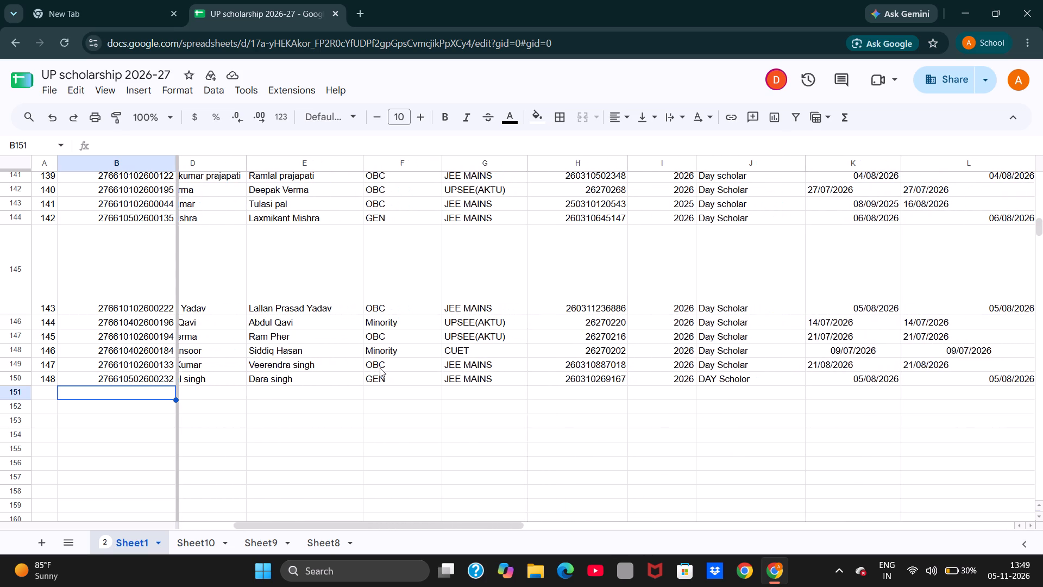
scroll(380, 368, "left", 3)
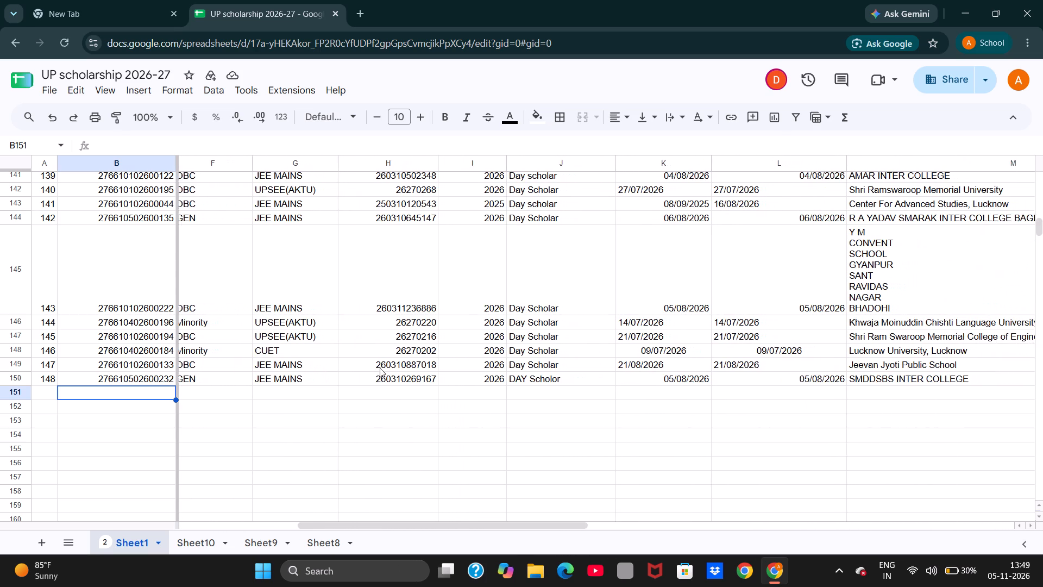
scroll(380, 368, "left", 3)
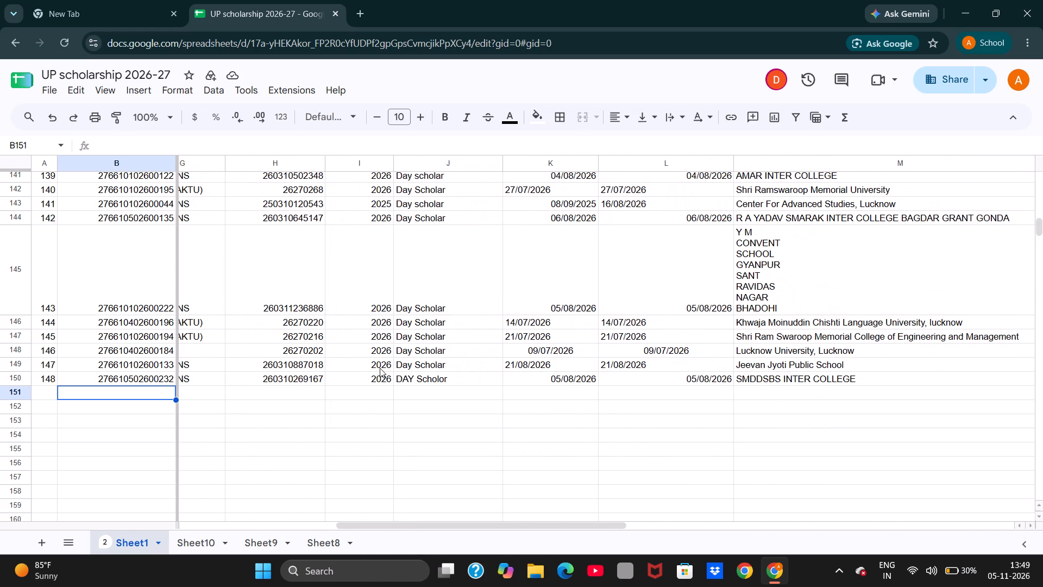
scroll(380, 368, "left", 1)
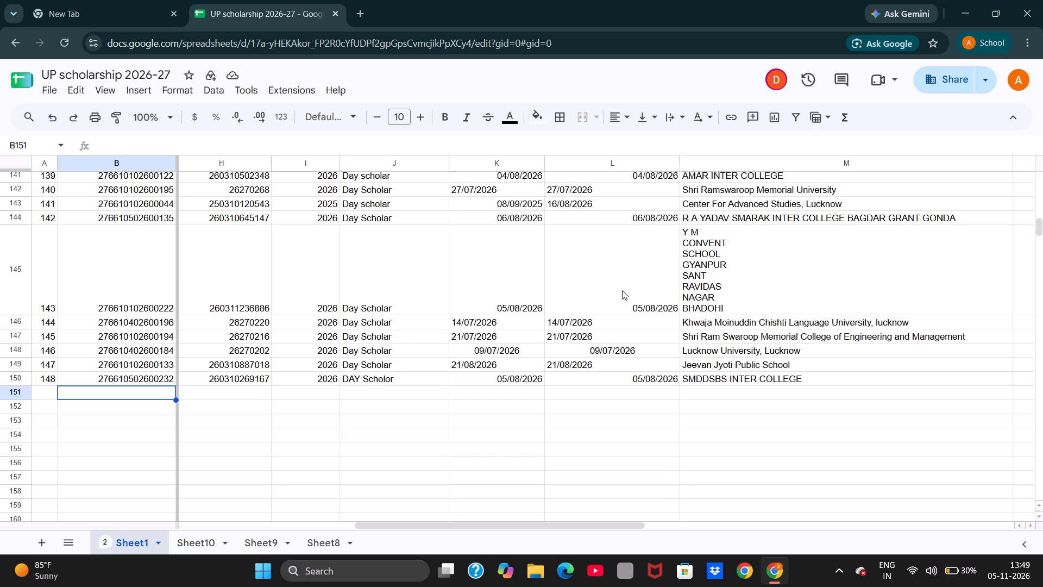
Examine the column headings and first rows of the sheet, from the exam year to last year's total marks.
scroll(687, 304, "up", 4)
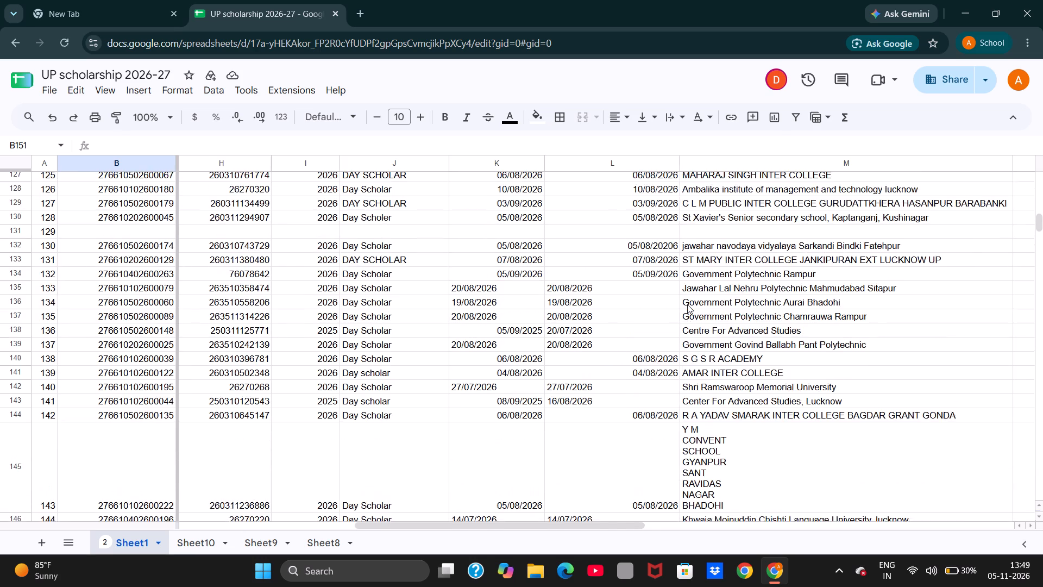
scroll(687, 304, "up", 11)
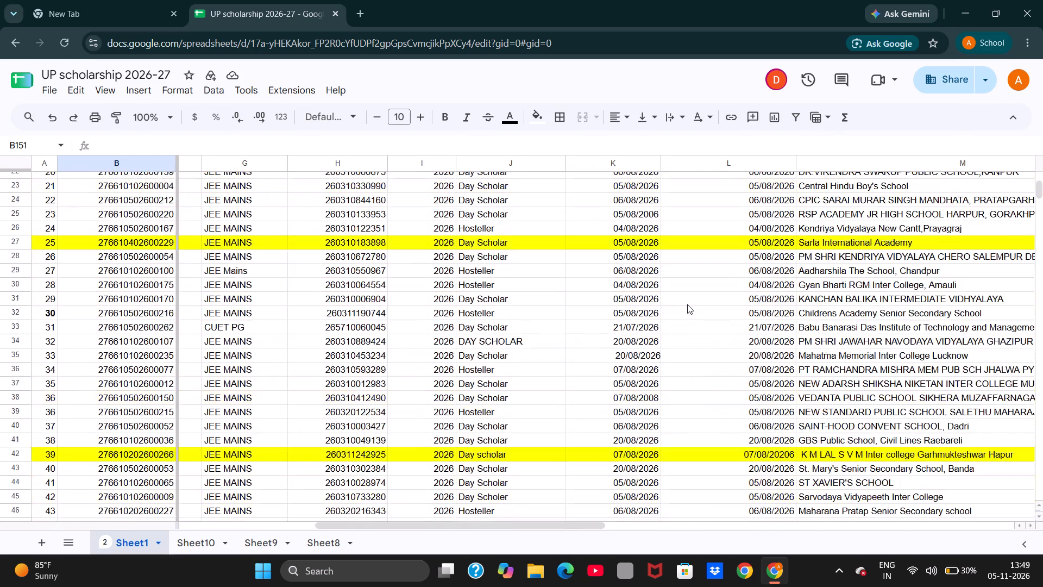
scroll(687, 304, "up", 6)
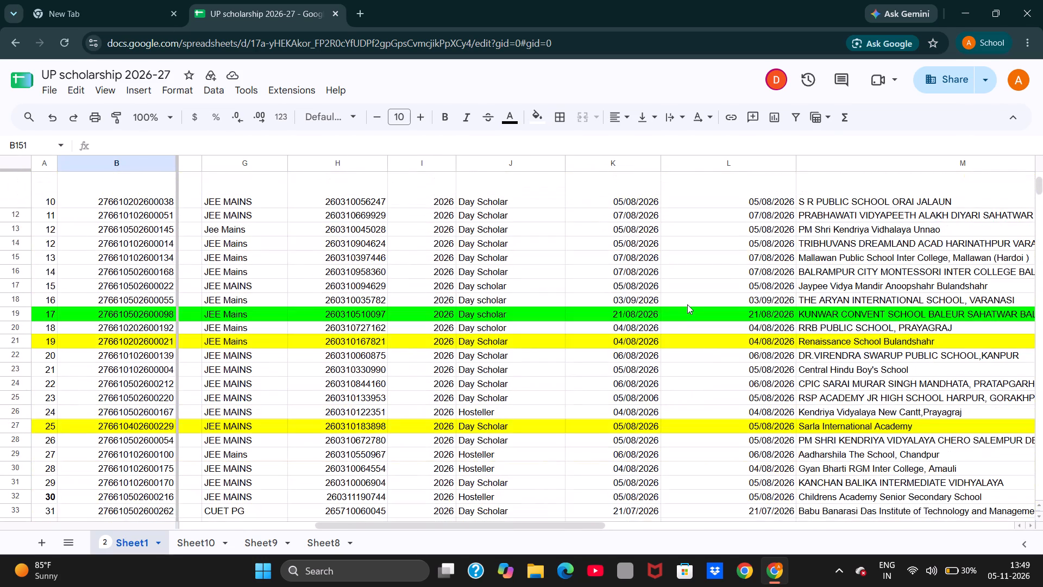
scroll(687, 304, "left", 3)
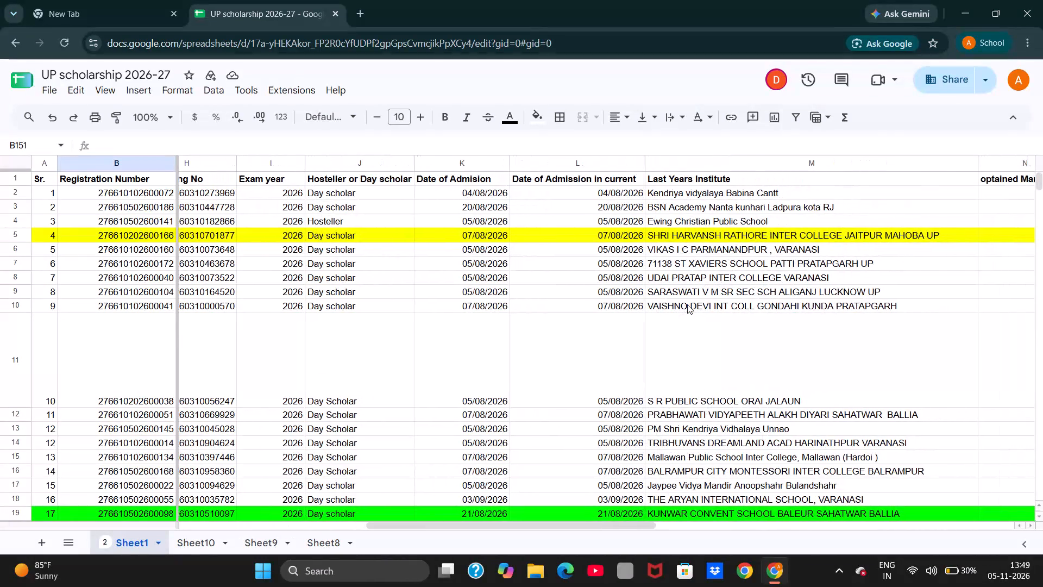
scroll(687, 304, "left", 1)
scroll(755, 296, "left", 1)
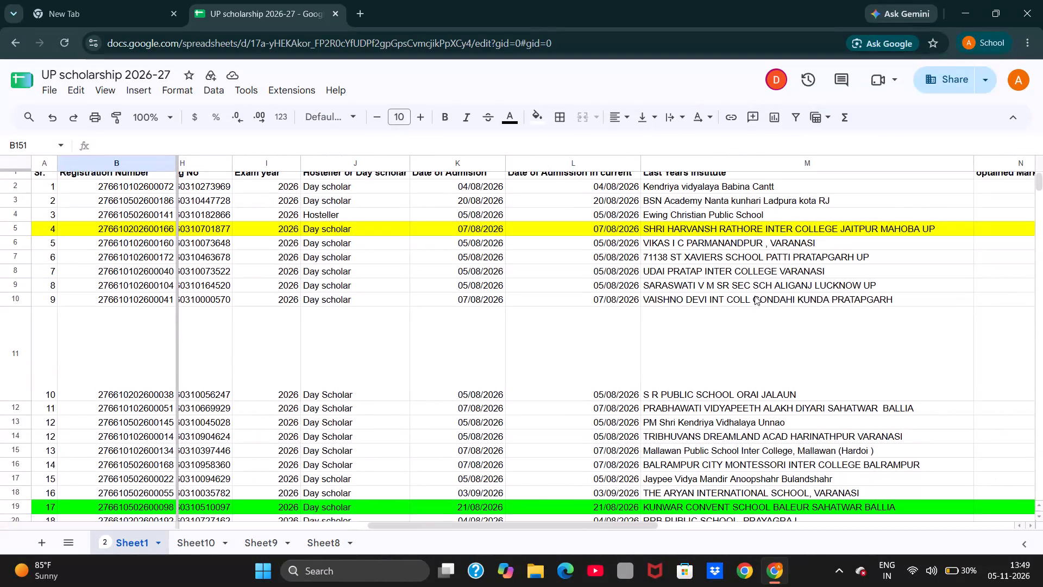
scroll(755, 296, "left", 5)
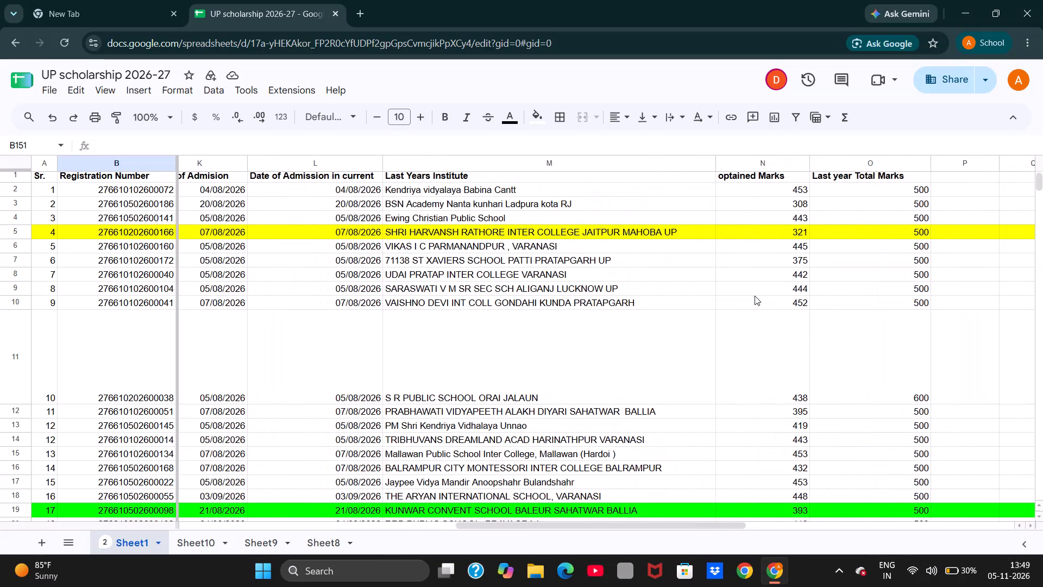
Examine last year's institute, obtained marks and total marks columns in the first rows of the sheet.
scroll(755, 296, "left", 3)
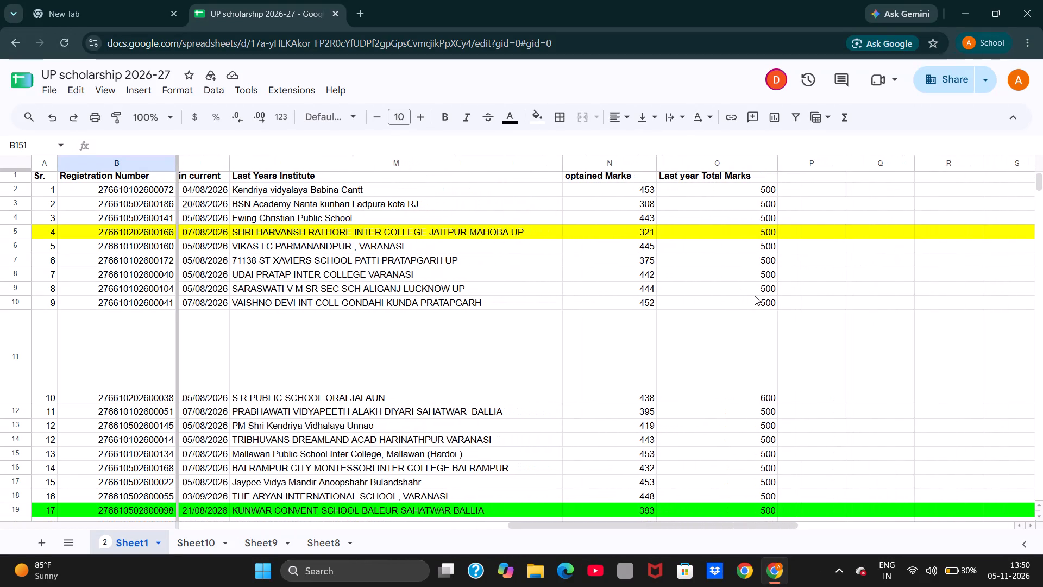
scroll(755, 296, "left", 2)
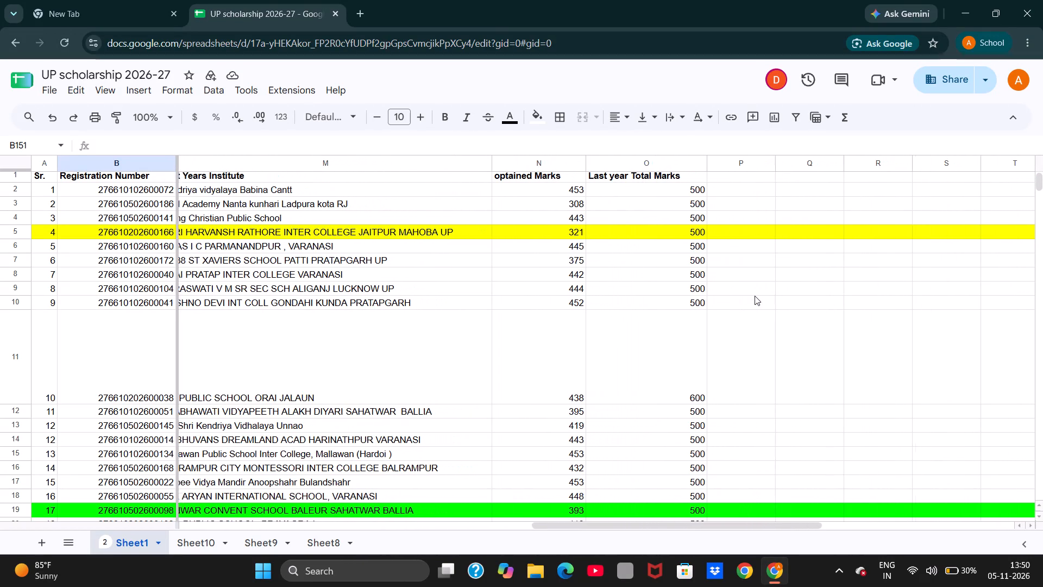
scroll(755, 296, "left", 3)
scroll(755, 296, "right", 2)
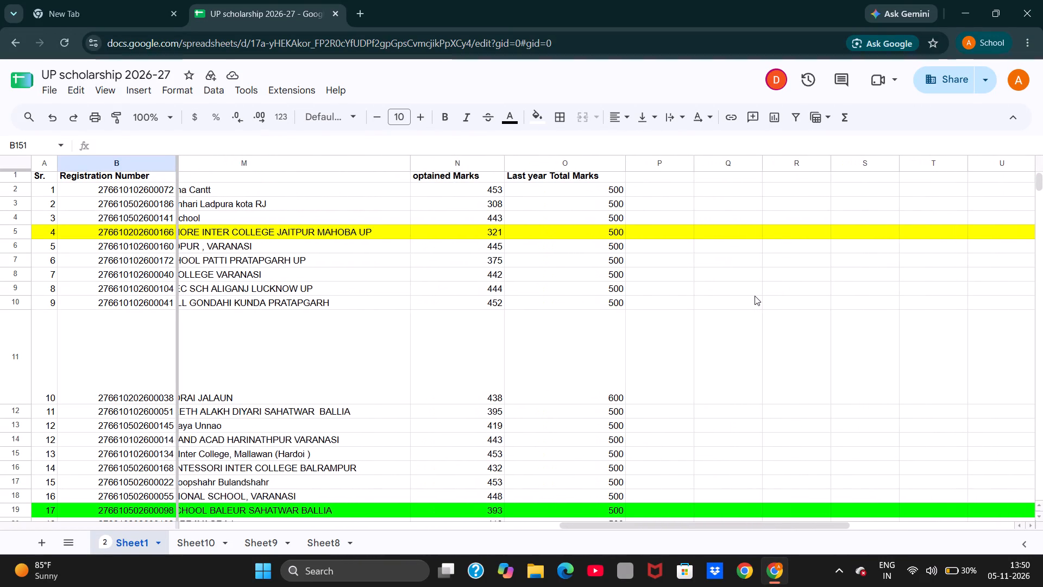
scroll(755, 296, "right", 3)
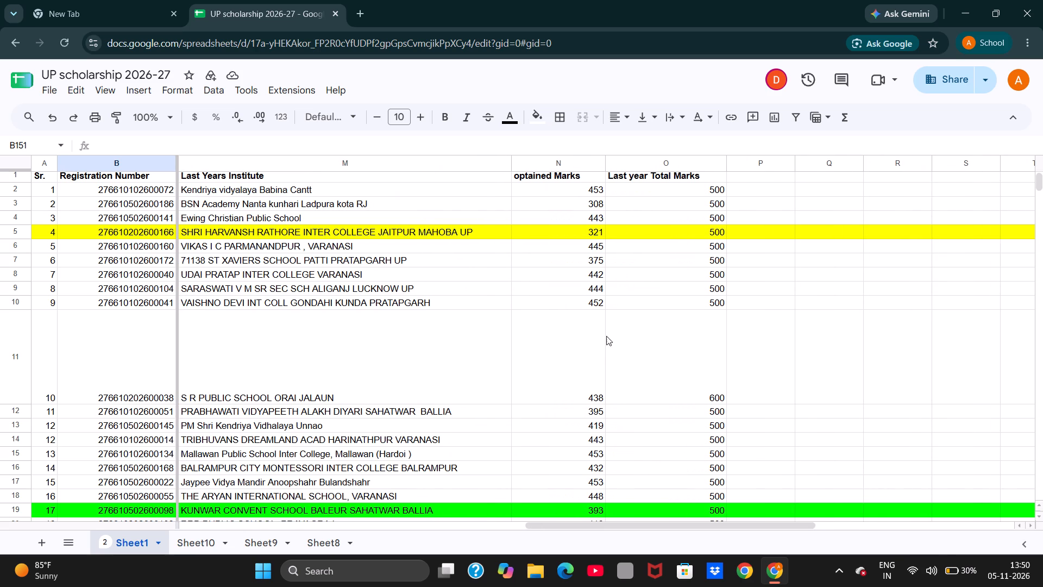
Review last year's institutes and marks through the student rows down to entry 148, including its name and admission columns.
scroll(604, 340, "down", 5)
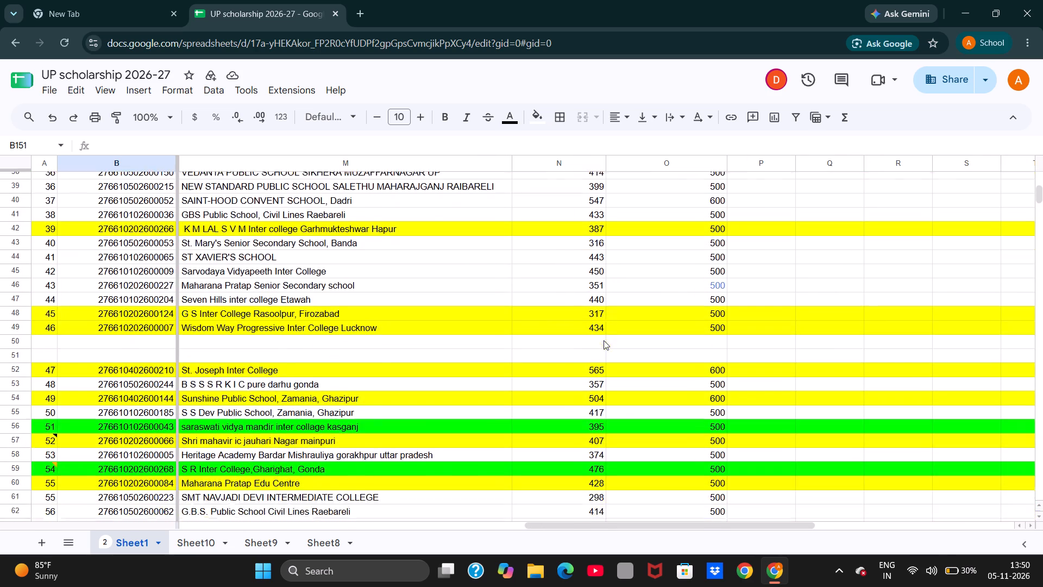
scroll(604, 340, "down", 4)
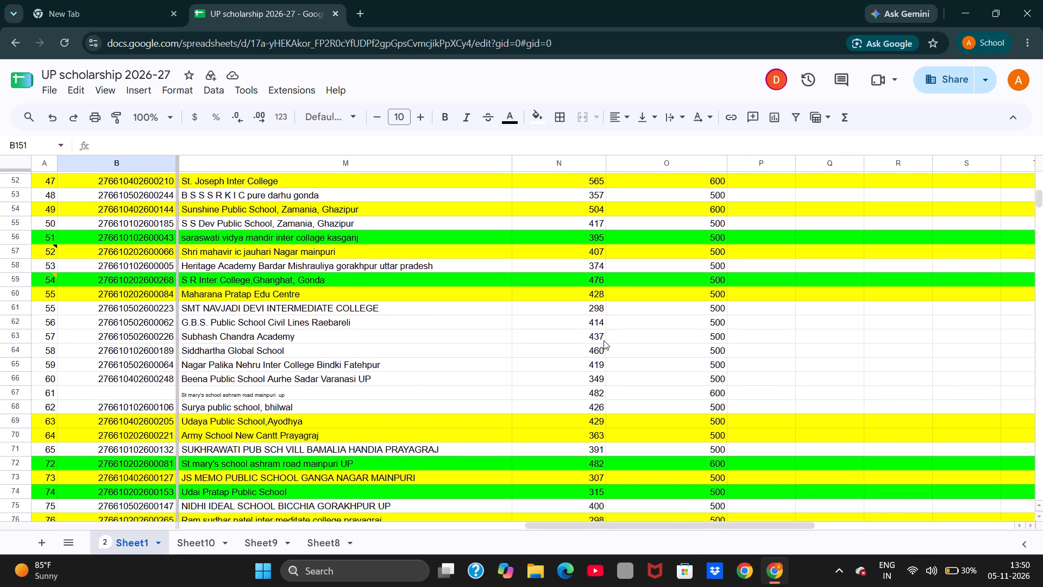
scroll(604, 340, "down", 5)
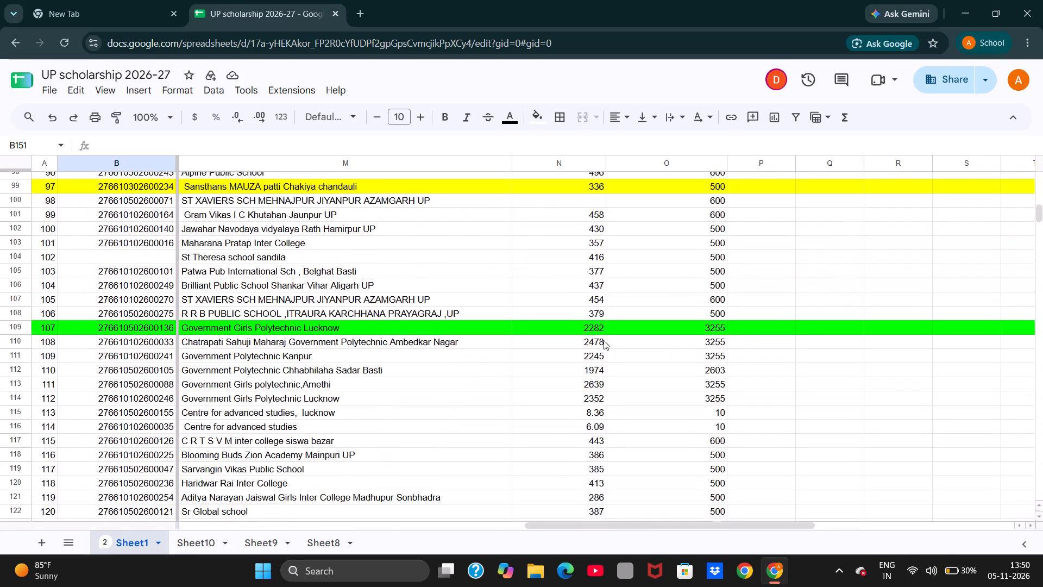
scroll(604, 340, "down", 5)
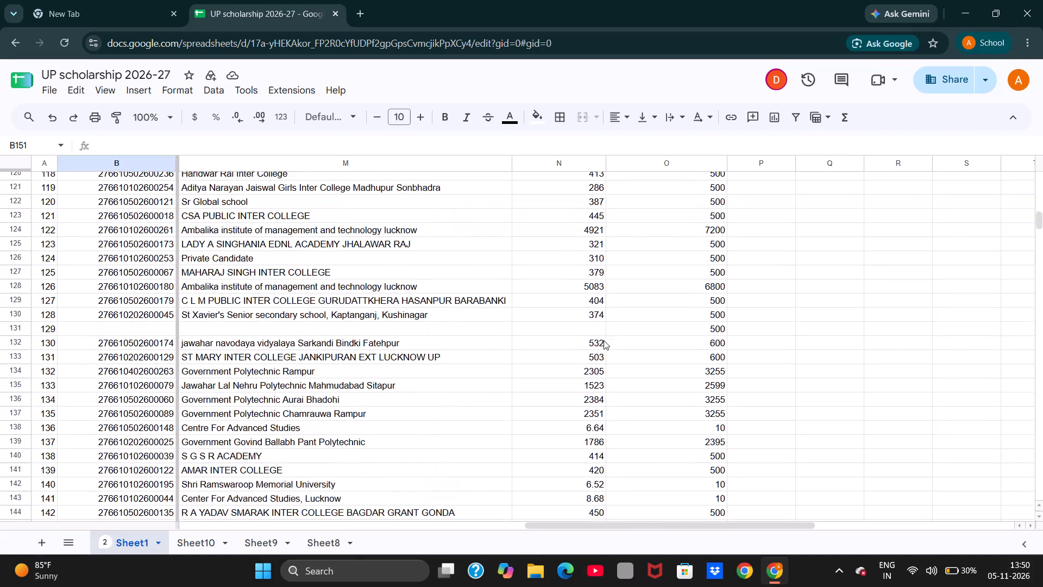
scroll(604, 340, "down", 4)
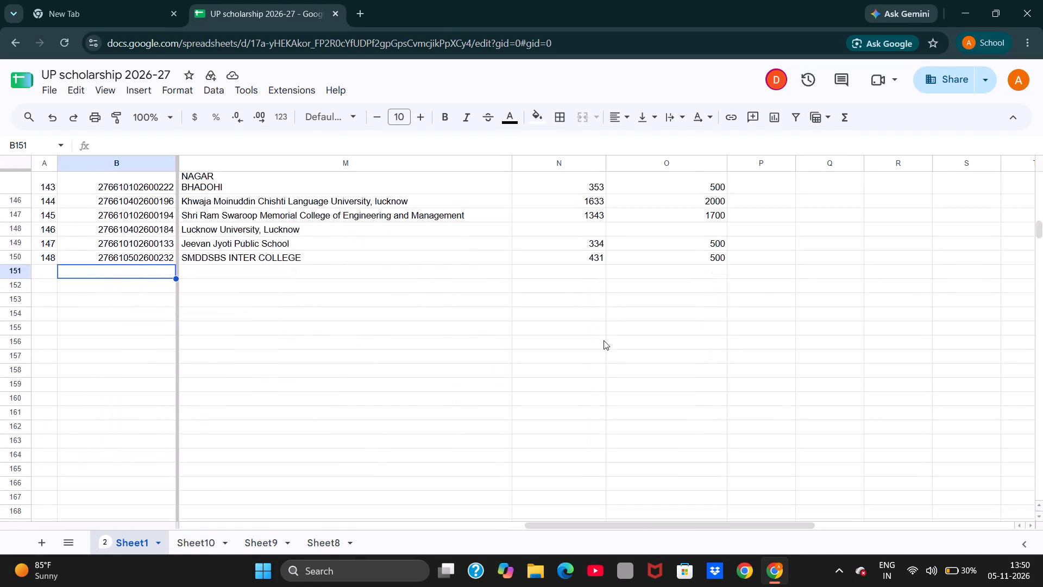
scroll(604, 340, "down", 1)
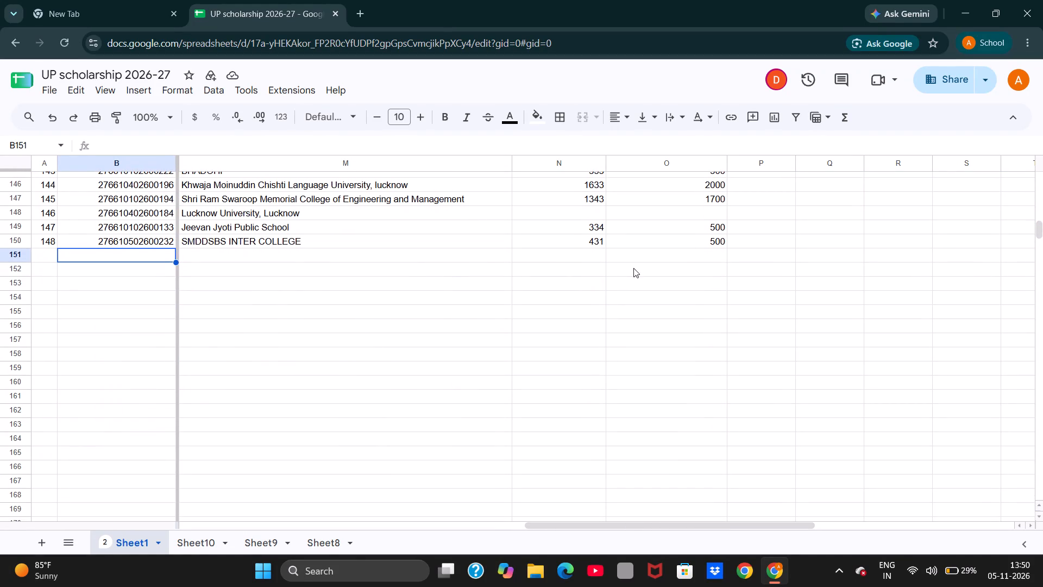
scroll(544, 348, "right", 10)
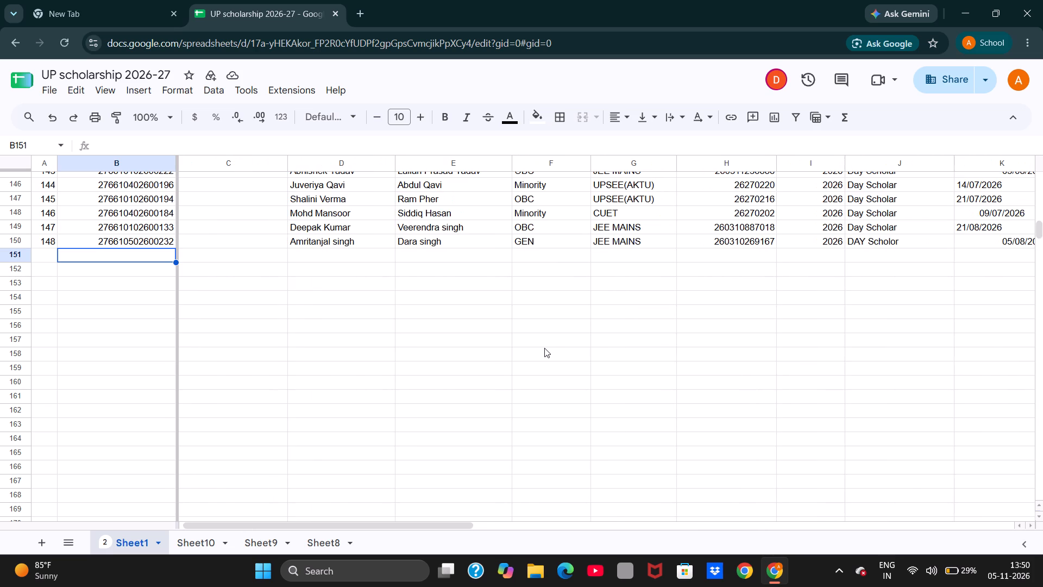
scroll(544, 348, "right", 1)
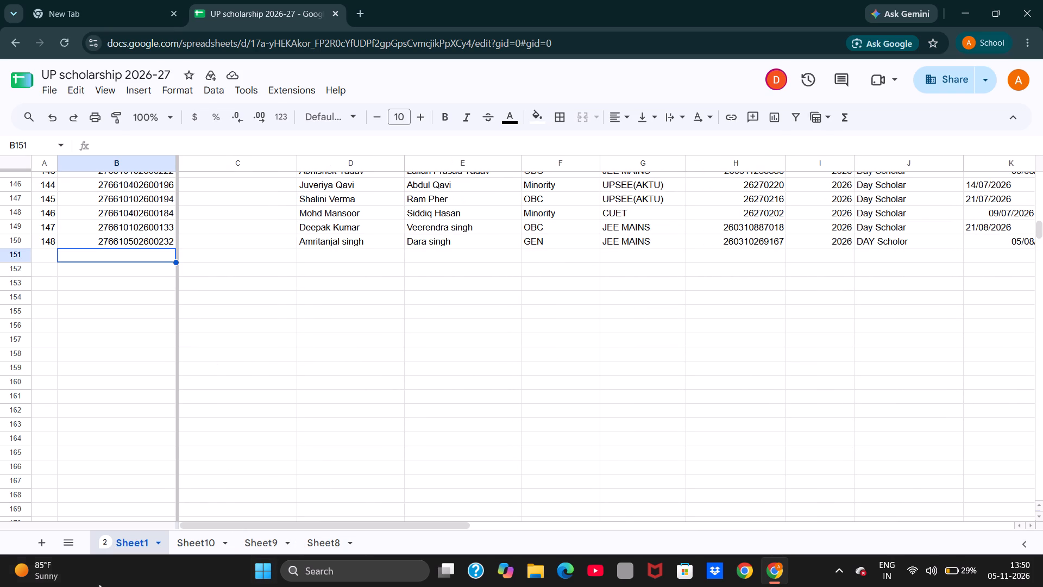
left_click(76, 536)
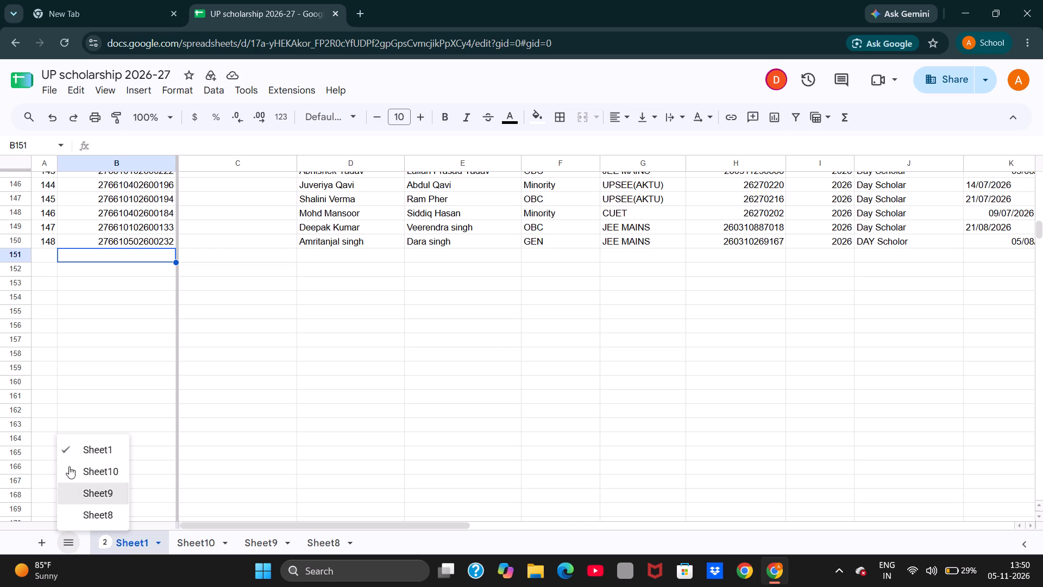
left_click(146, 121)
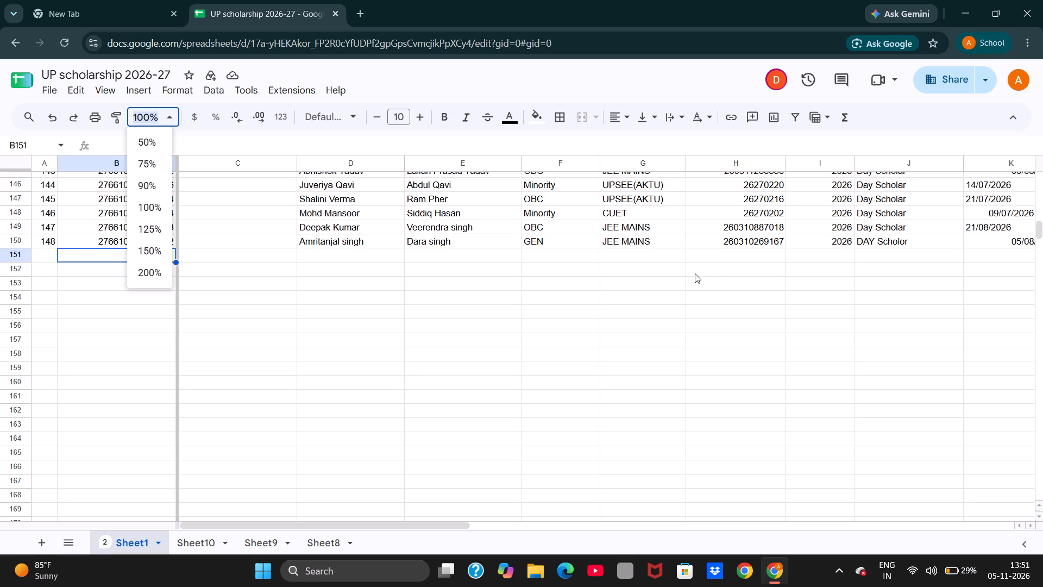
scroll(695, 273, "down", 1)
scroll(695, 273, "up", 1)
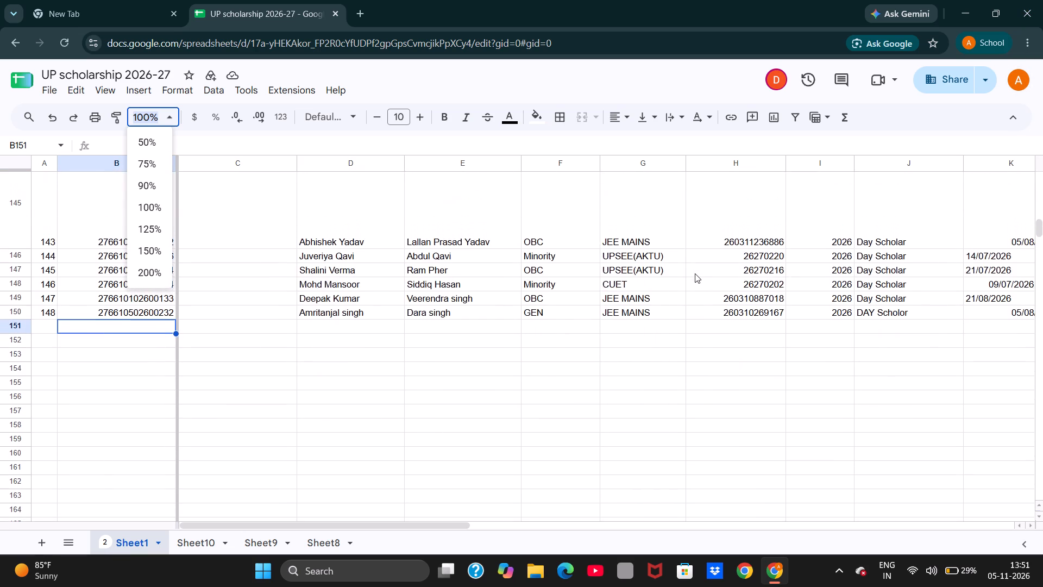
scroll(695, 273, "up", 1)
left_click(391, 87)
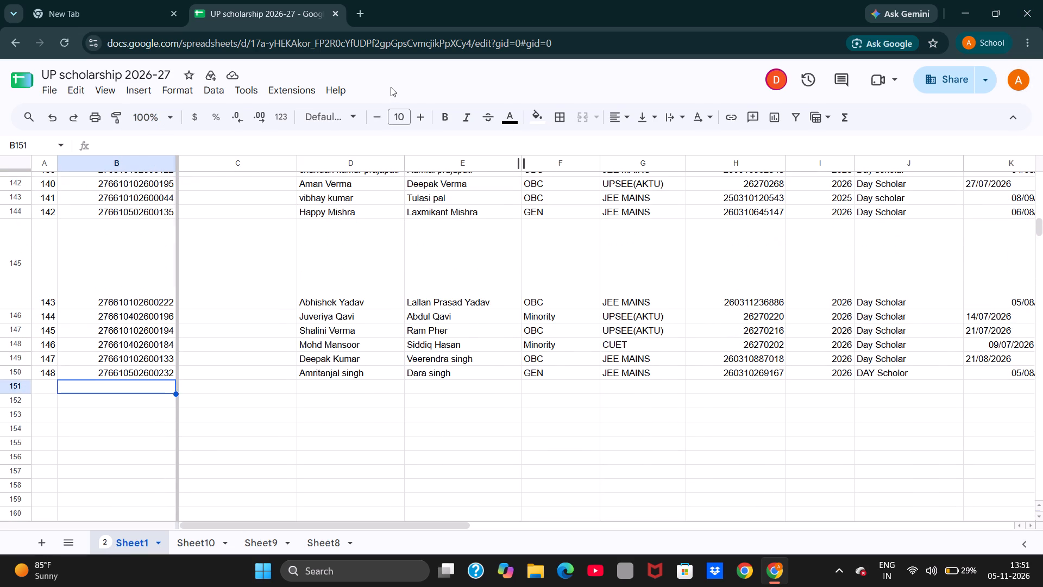
Look over the last student entries up to 148 and the empty rows below them.
scroll(407, 385, "down", 5)
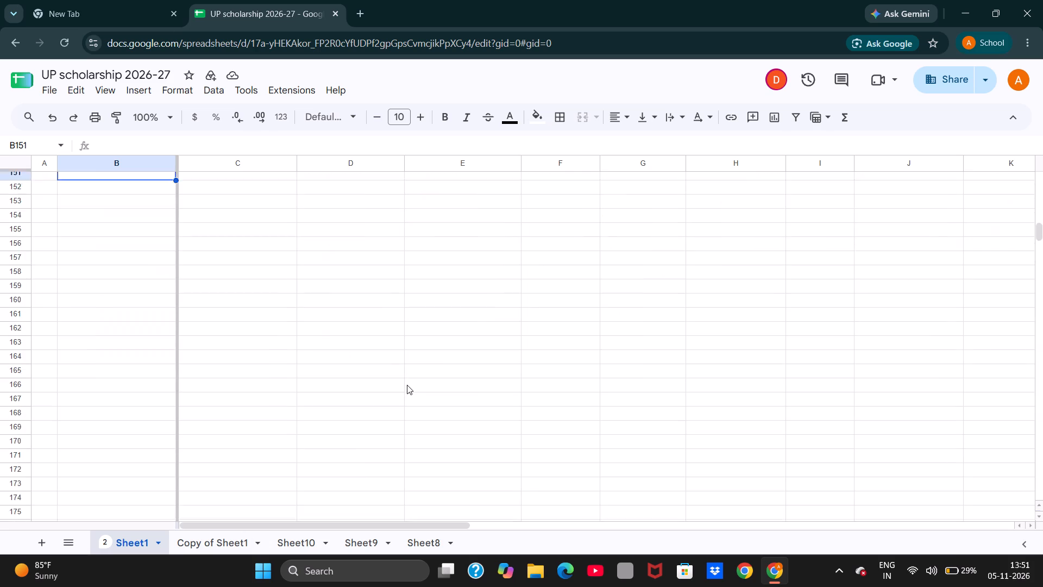
scroll(407, 385, "down", 9)
scroll(407, 385, "up", 6)
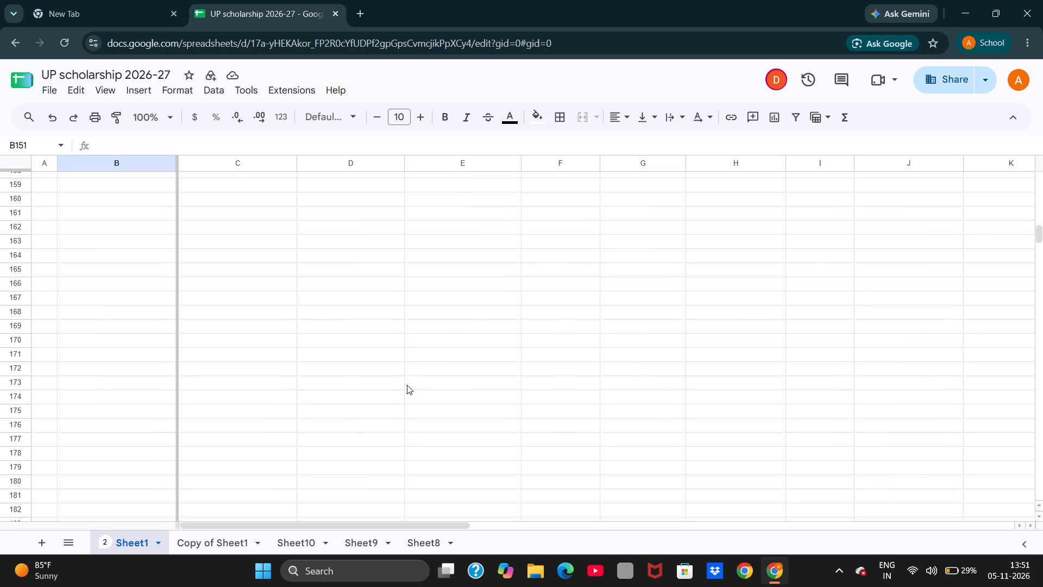
scroll(407, 385, "up", 2)
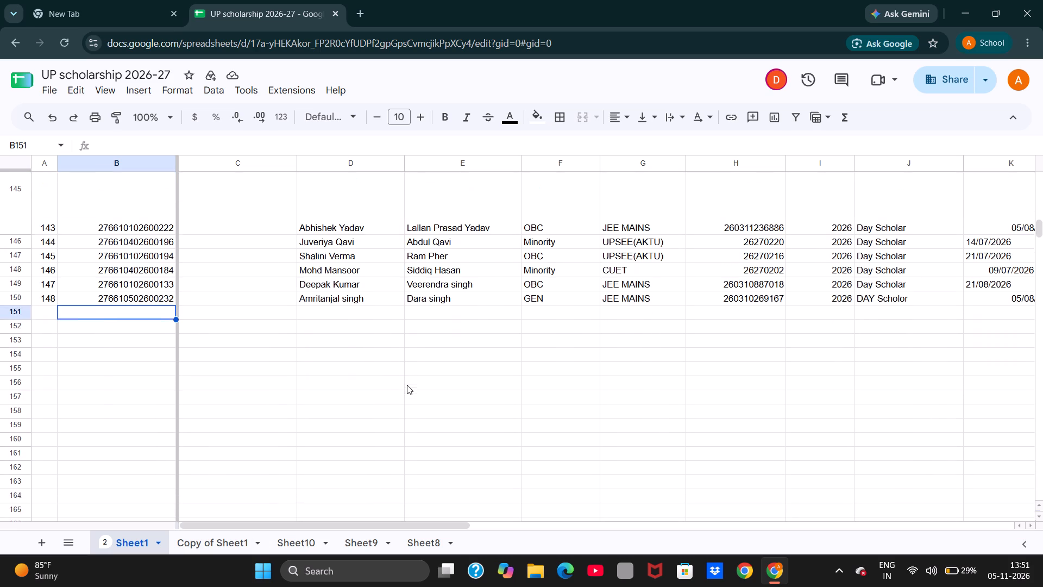
scroll(407, 385, "up", 1)
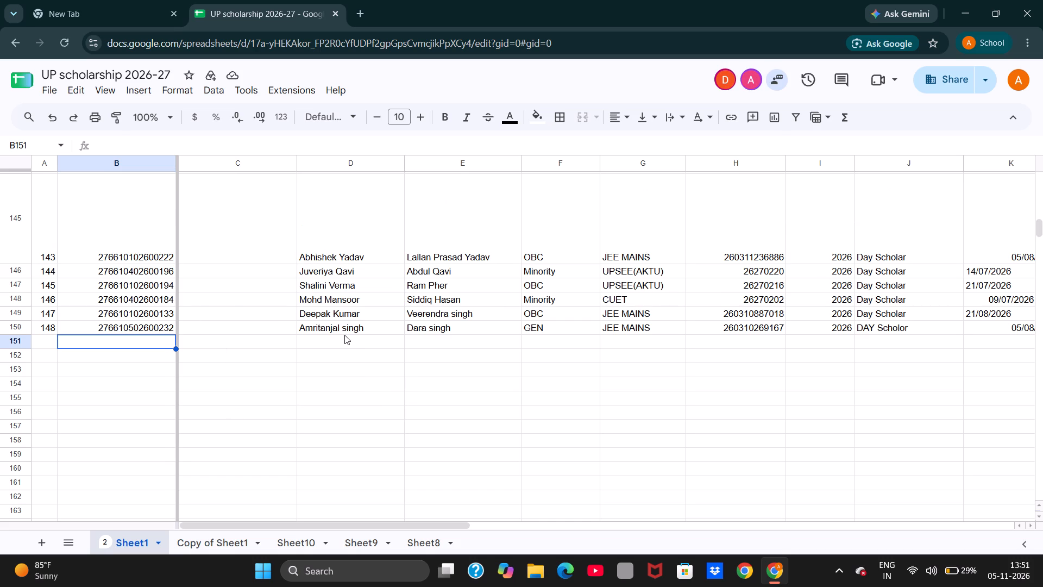
scroll(313, 361, "up", 1)
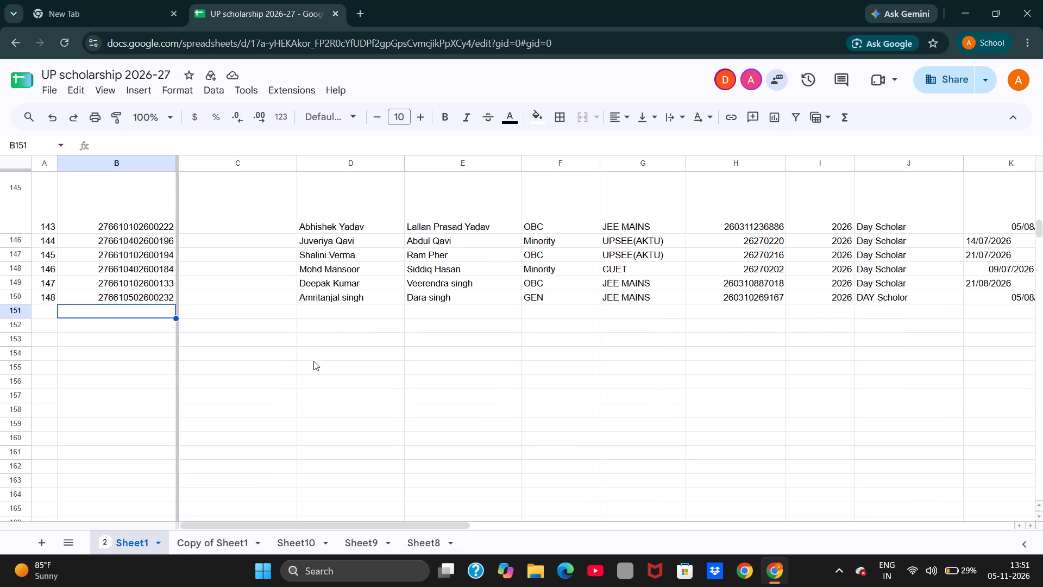
scroll(313, 361, "up", 1)
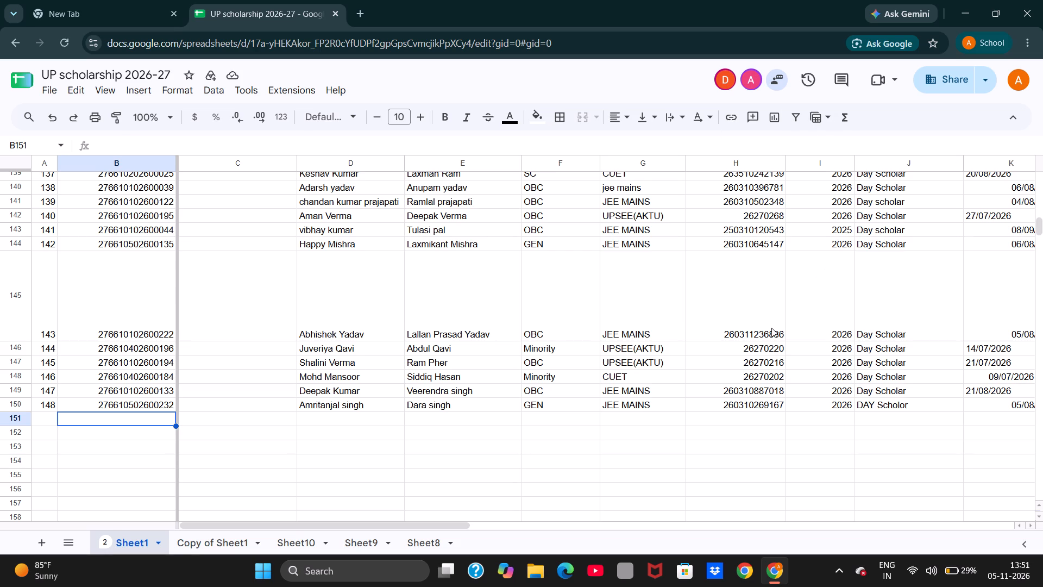
scroll(771, 328, "down", 2)
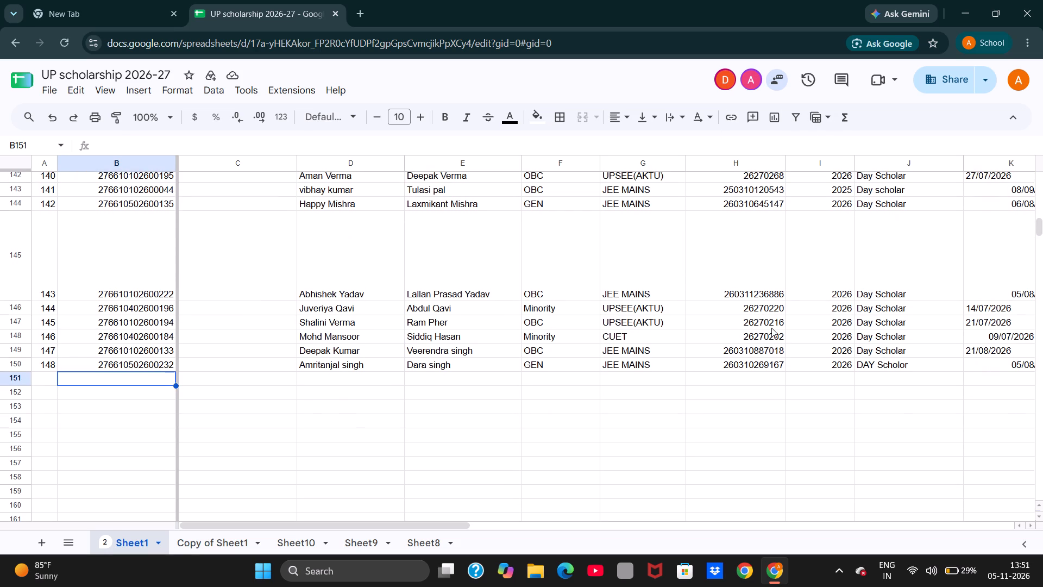
scroll(771, 328, "down", 1)
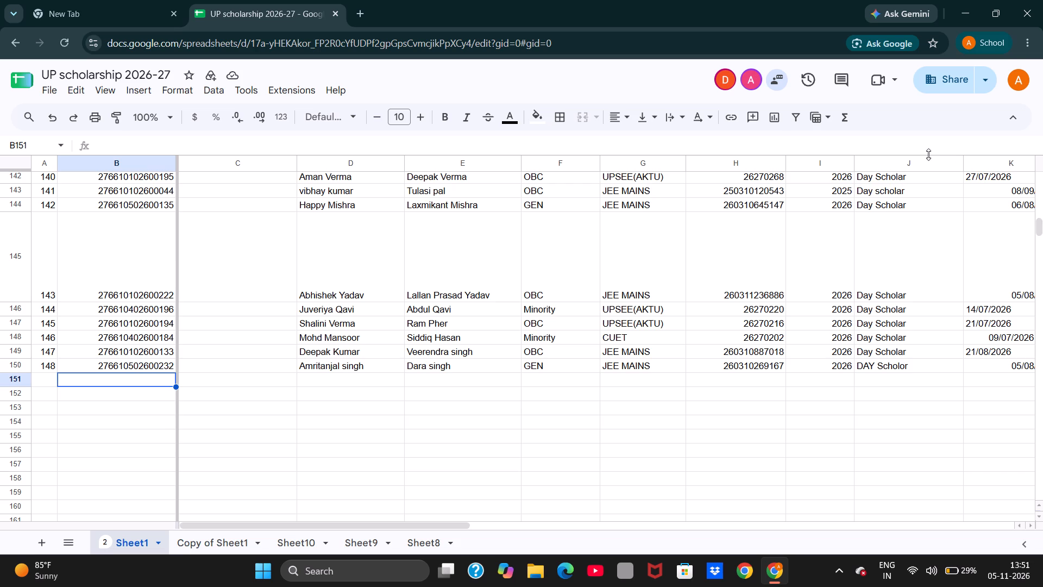
Close the browser window containing the UP scholarship 2026-27 spreadsheet.
left_click(1017, 1)
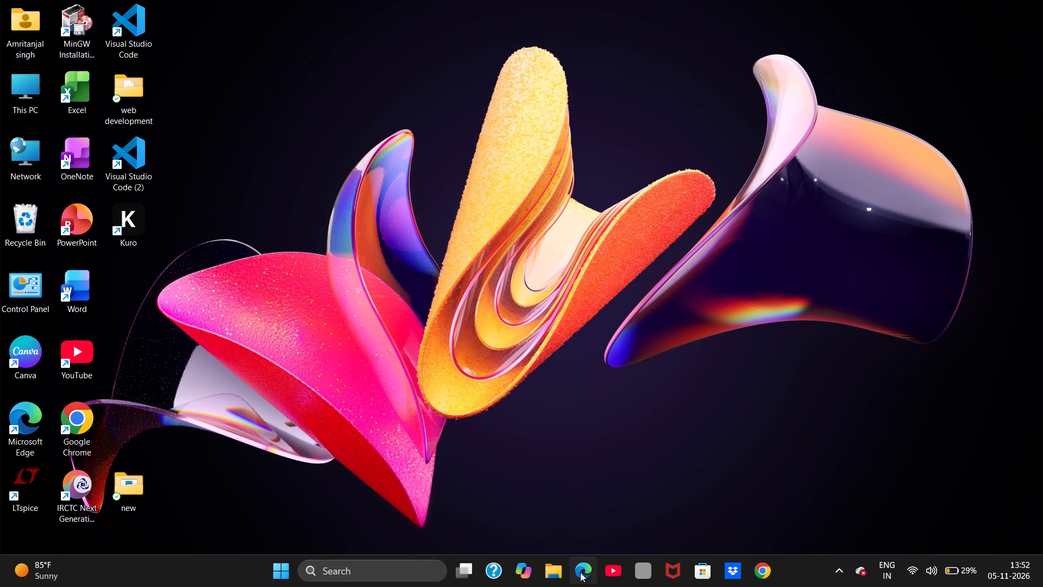
Open the YouTube app.
left_click(609, 571)
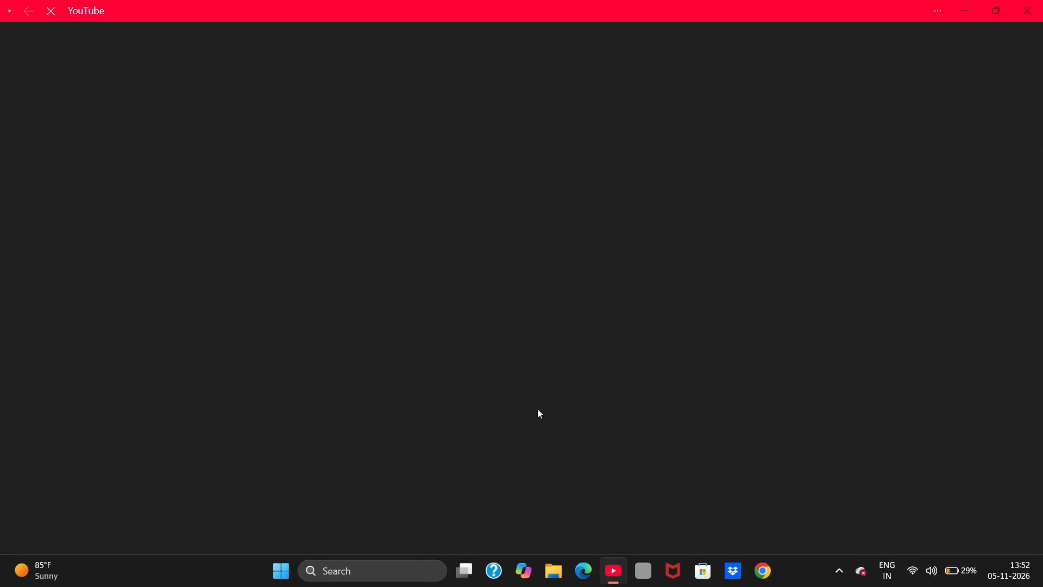